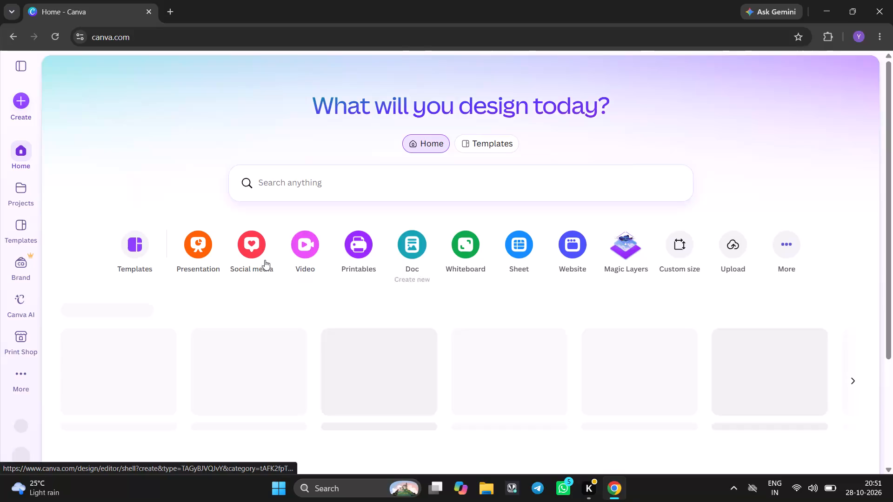
Create a new blank presentation from the home page.
click(200, 250)
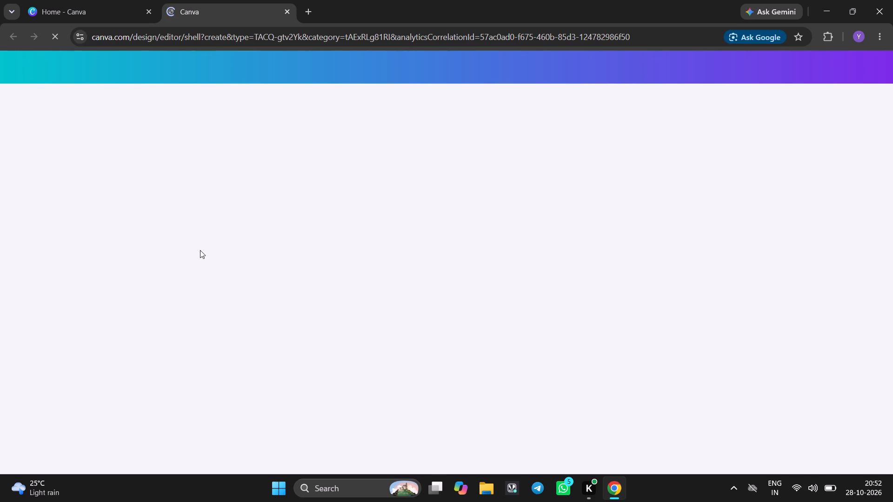
scroll(200, 250, down, 1)
scroll(363, 379, down, 1)
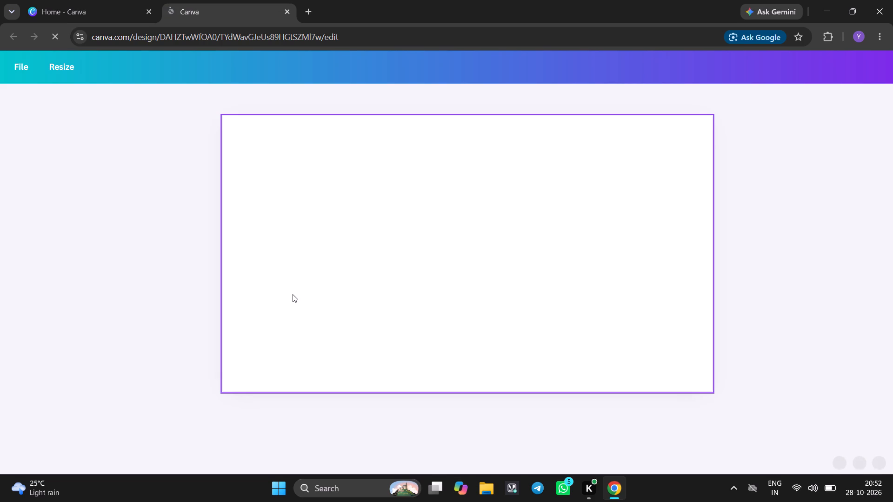
scroll(293, 294, down, 2)
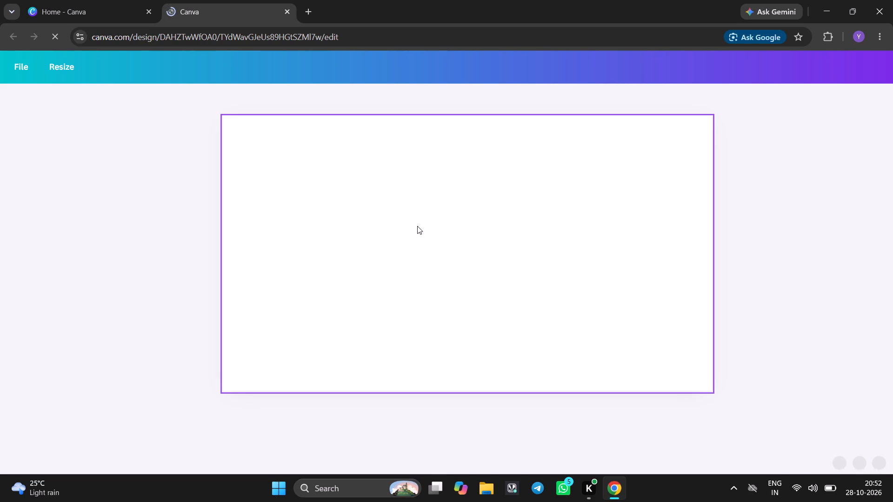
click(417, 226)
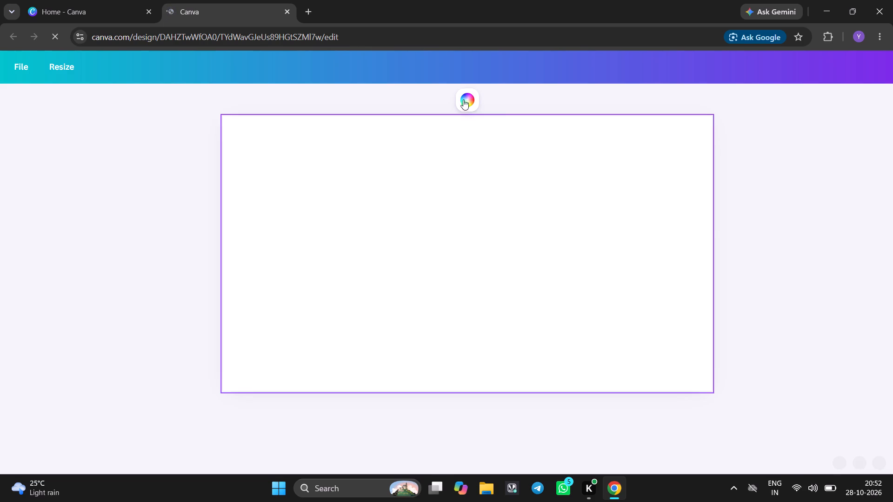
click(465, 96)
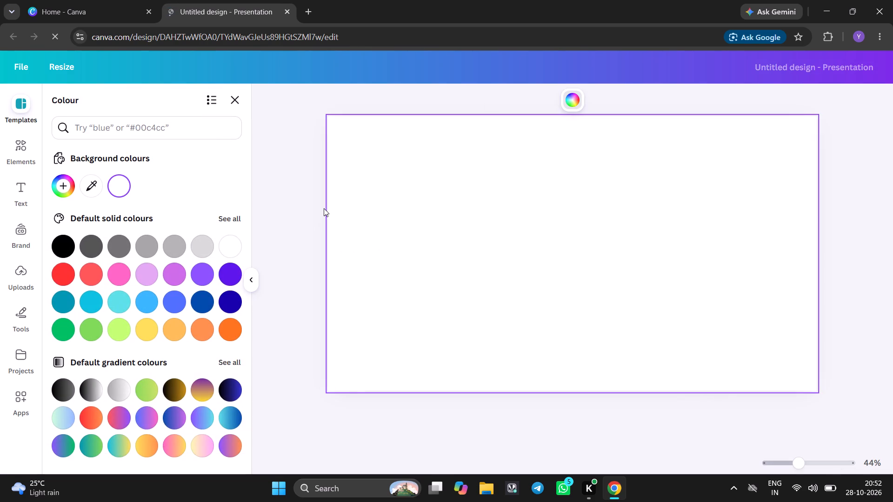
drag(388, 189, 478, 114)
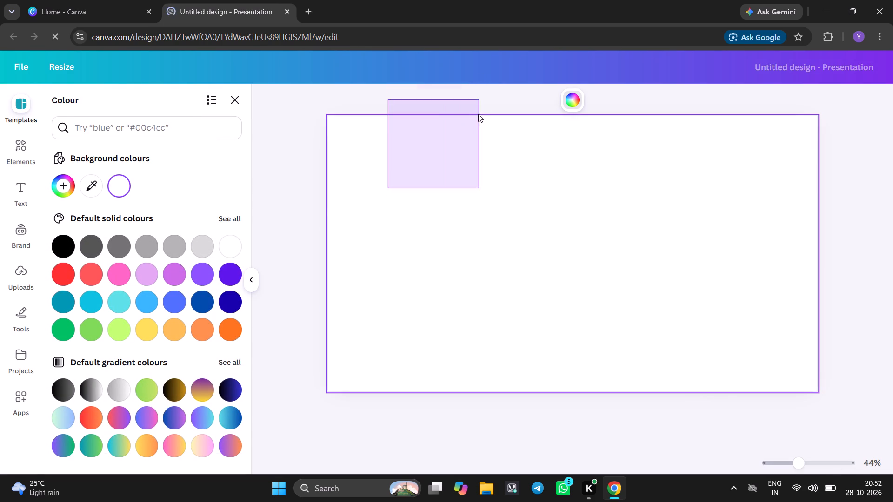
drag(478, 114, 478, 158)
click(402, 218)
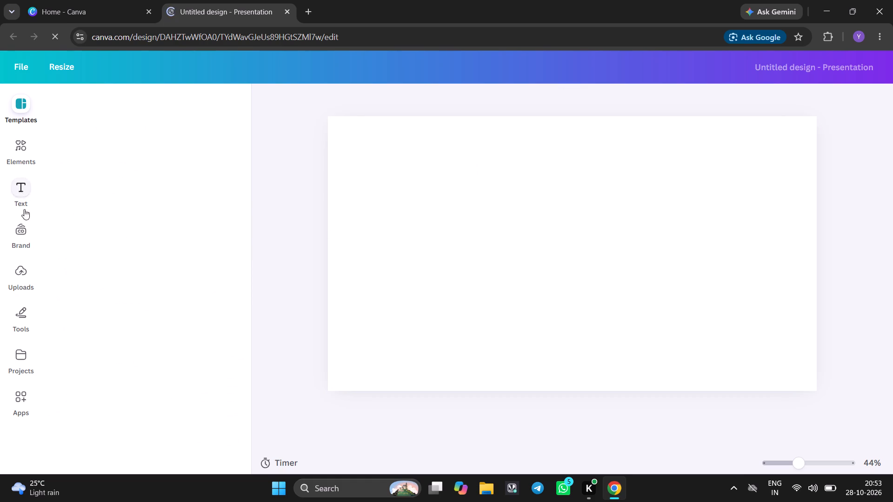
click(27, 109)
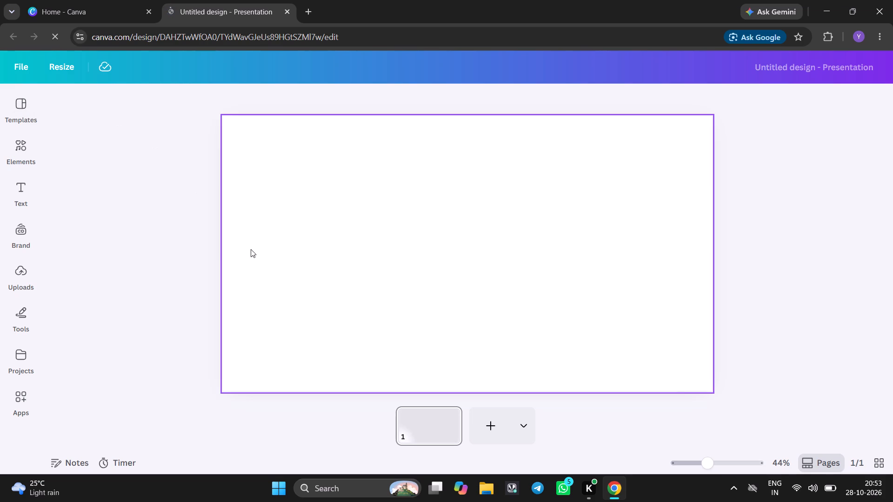
Add a second blank page to the presentation and go back to page 1.
click(480, 418)
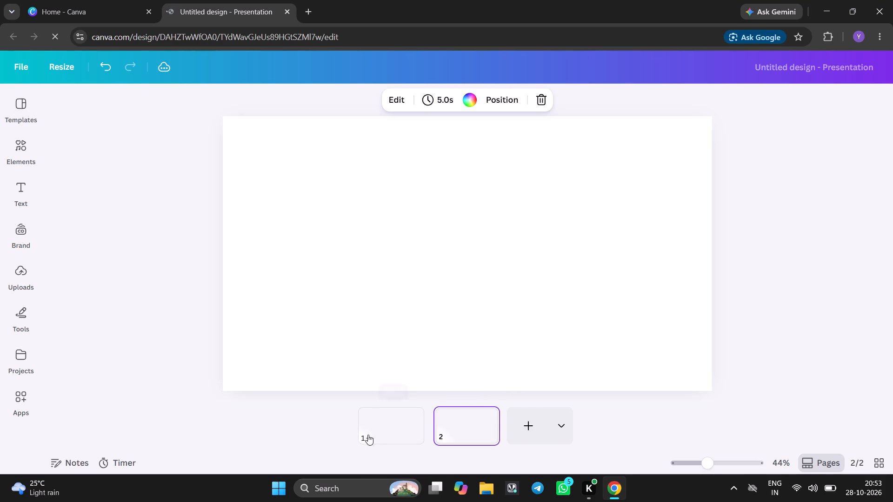
click(381, 428)
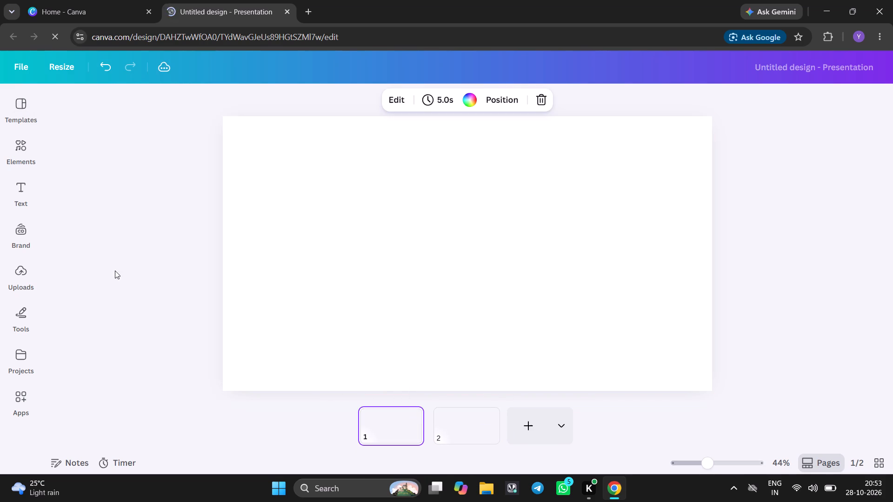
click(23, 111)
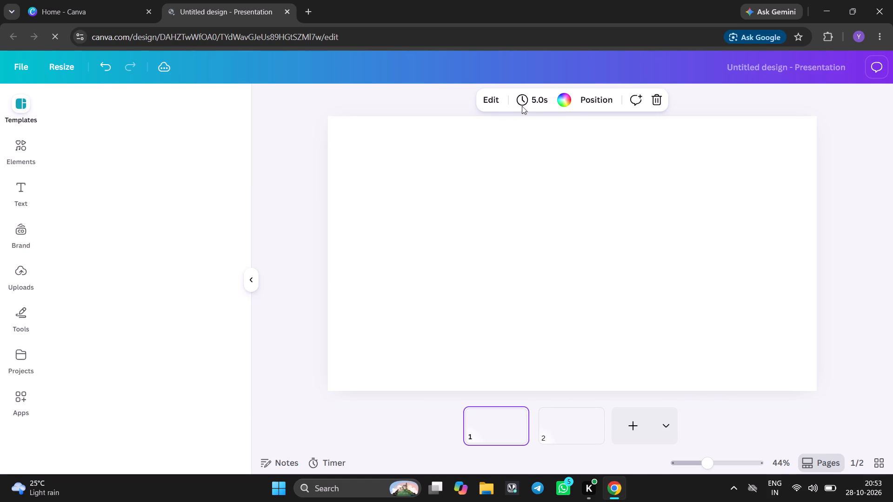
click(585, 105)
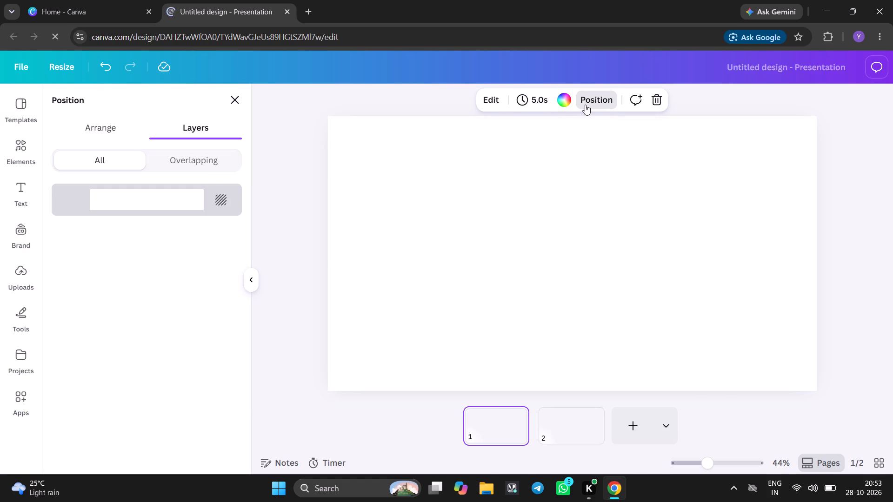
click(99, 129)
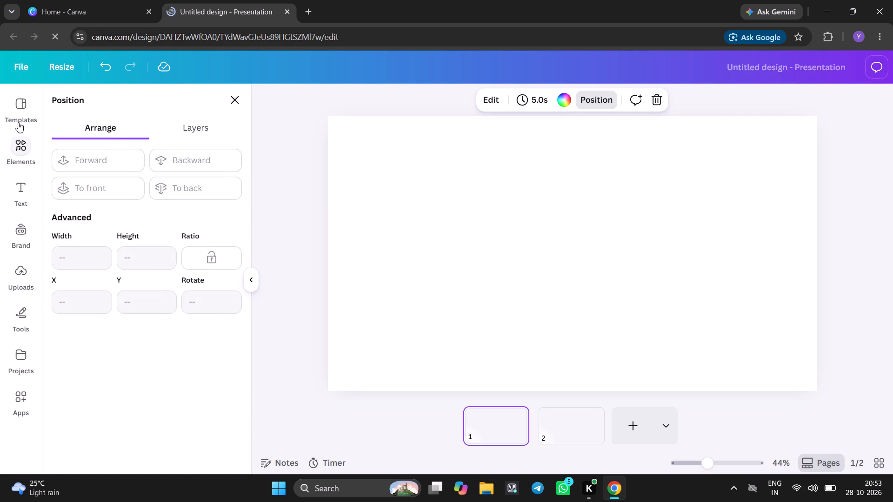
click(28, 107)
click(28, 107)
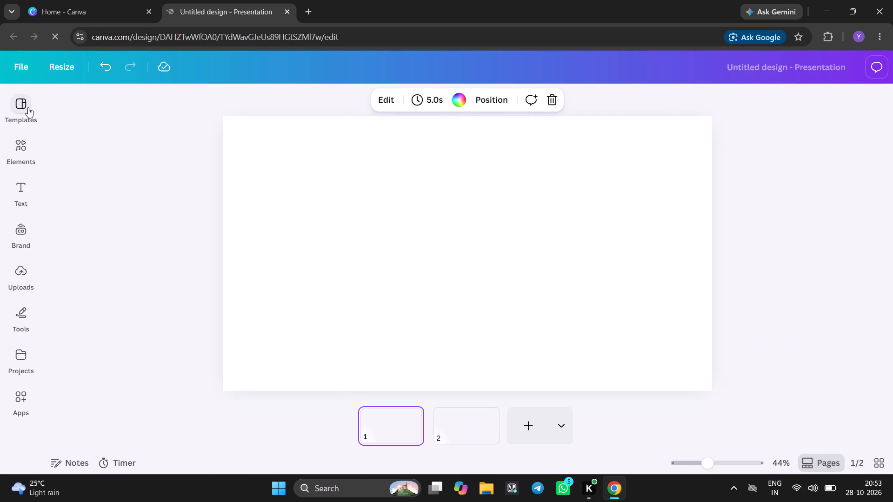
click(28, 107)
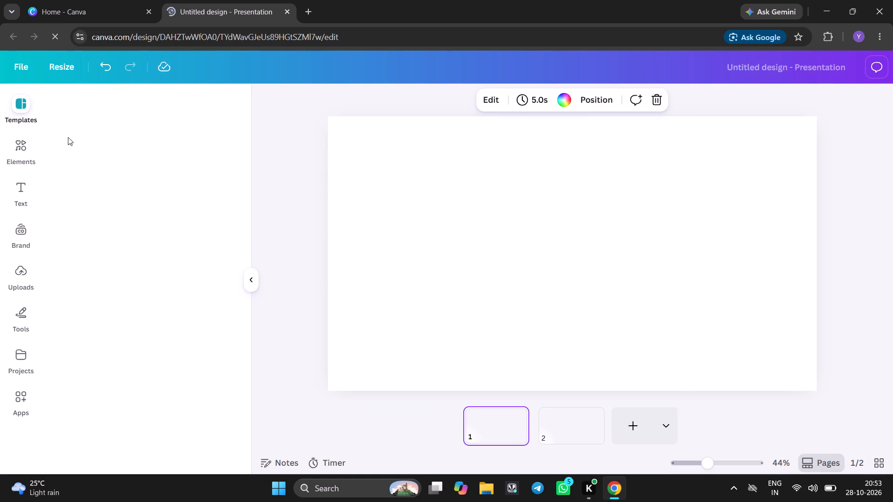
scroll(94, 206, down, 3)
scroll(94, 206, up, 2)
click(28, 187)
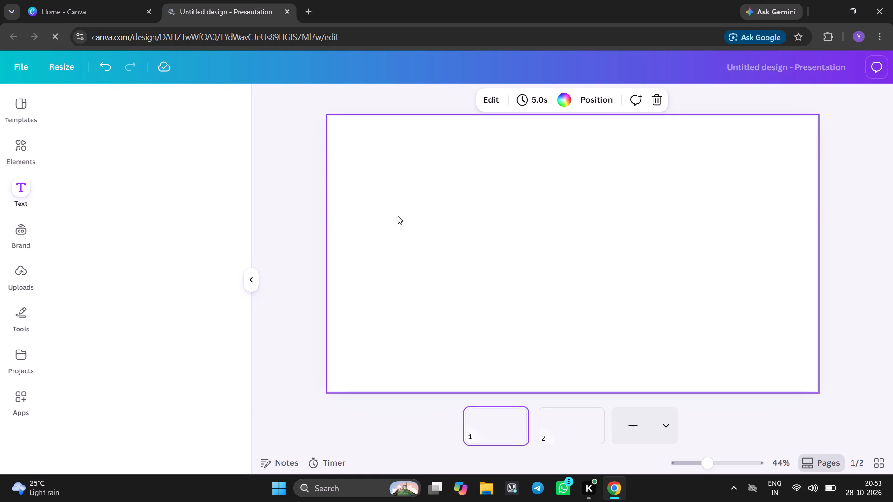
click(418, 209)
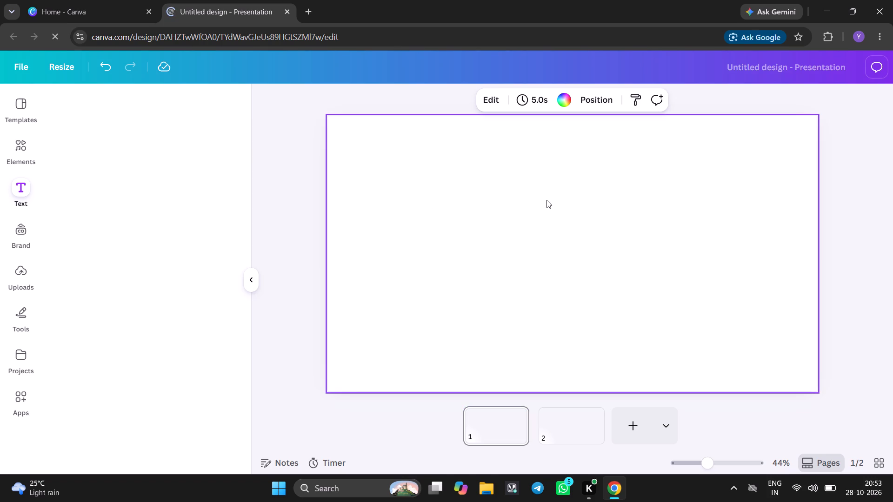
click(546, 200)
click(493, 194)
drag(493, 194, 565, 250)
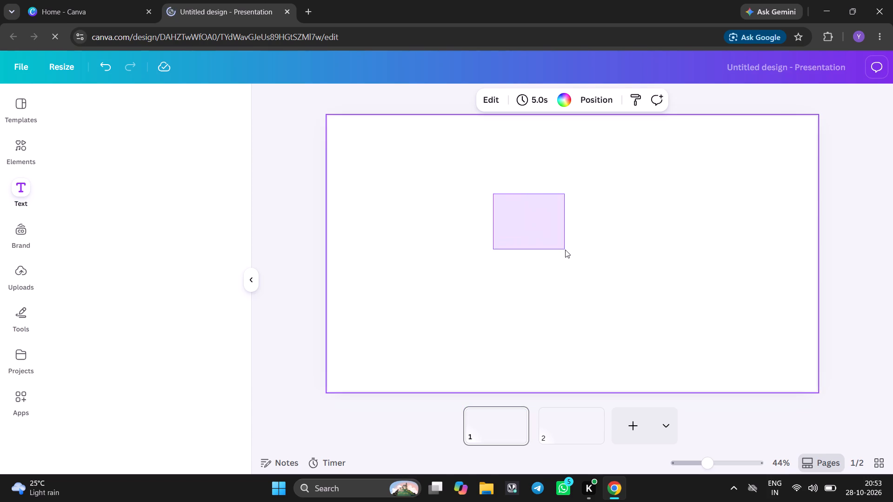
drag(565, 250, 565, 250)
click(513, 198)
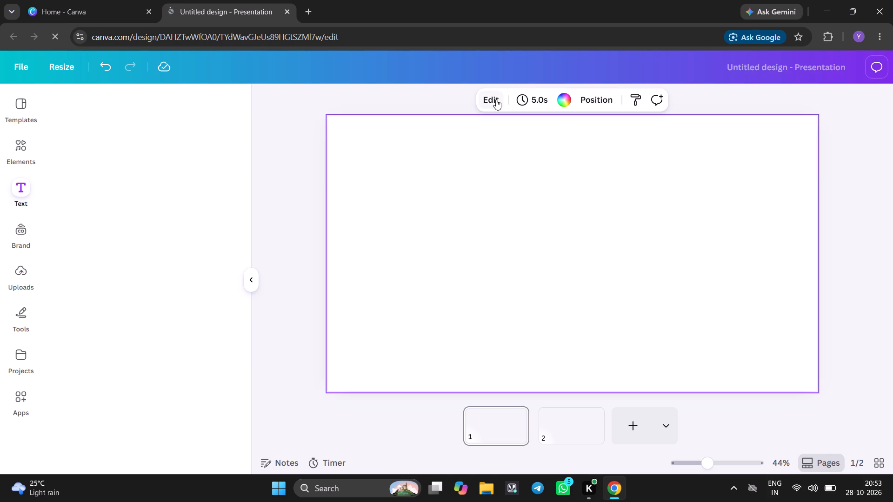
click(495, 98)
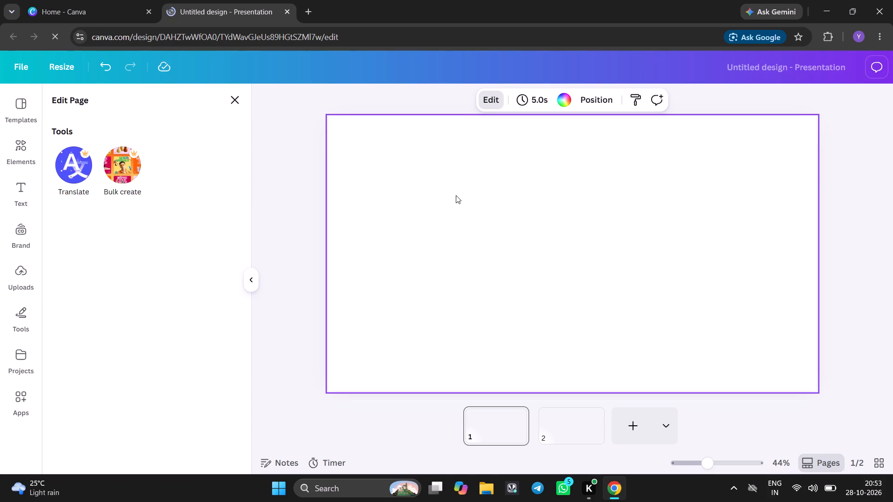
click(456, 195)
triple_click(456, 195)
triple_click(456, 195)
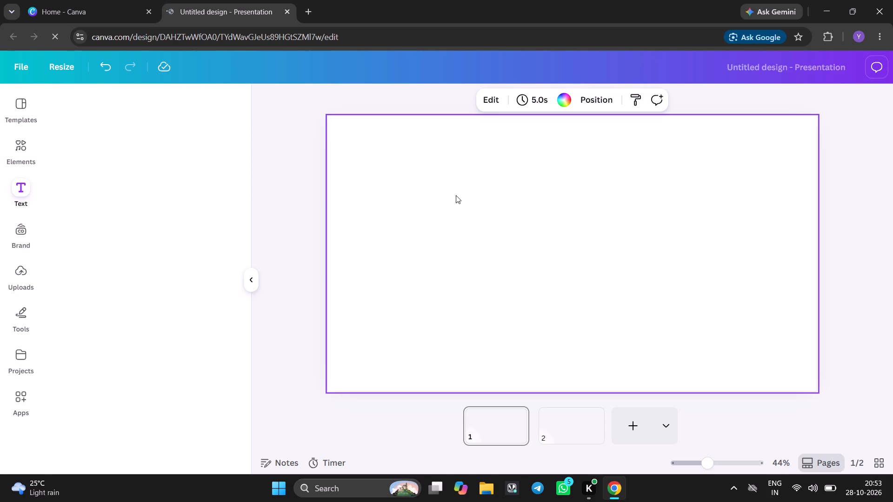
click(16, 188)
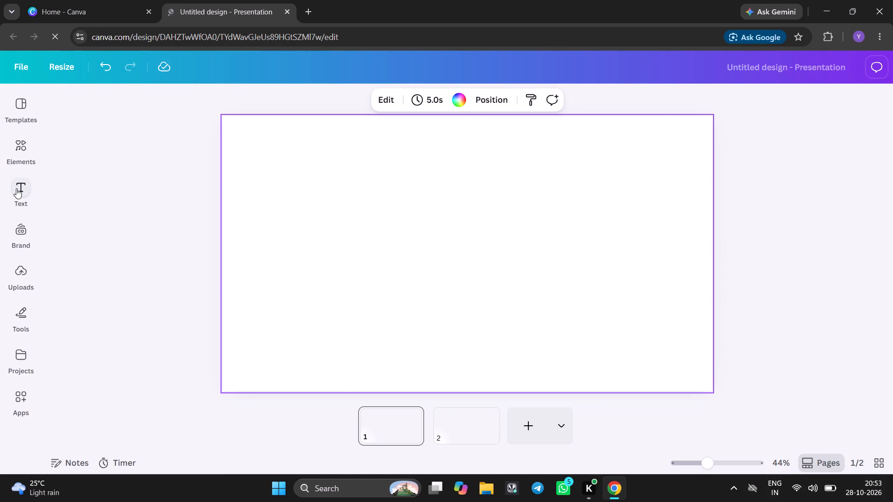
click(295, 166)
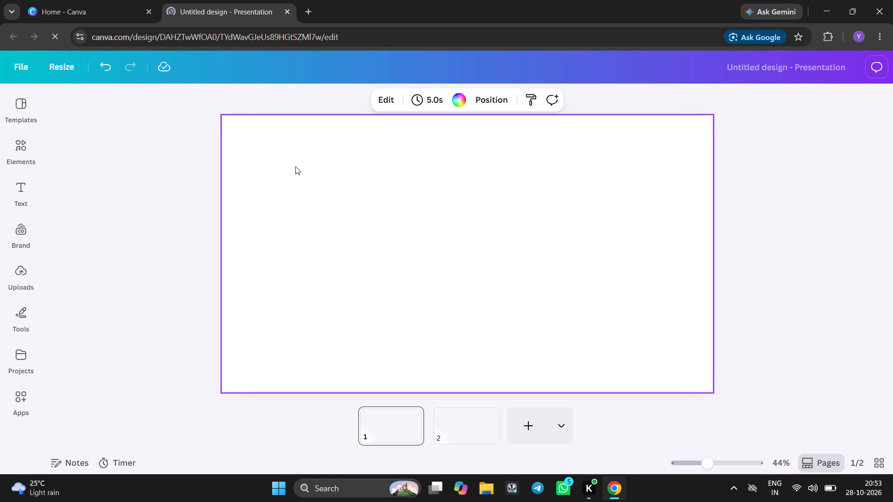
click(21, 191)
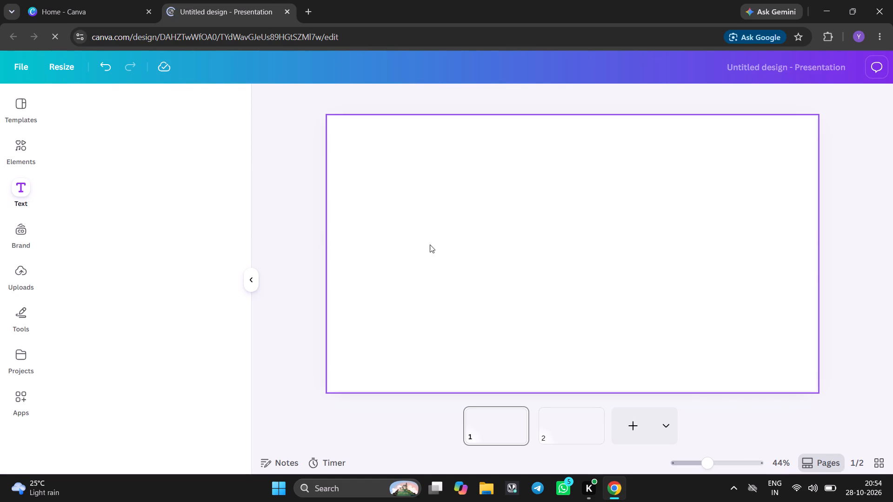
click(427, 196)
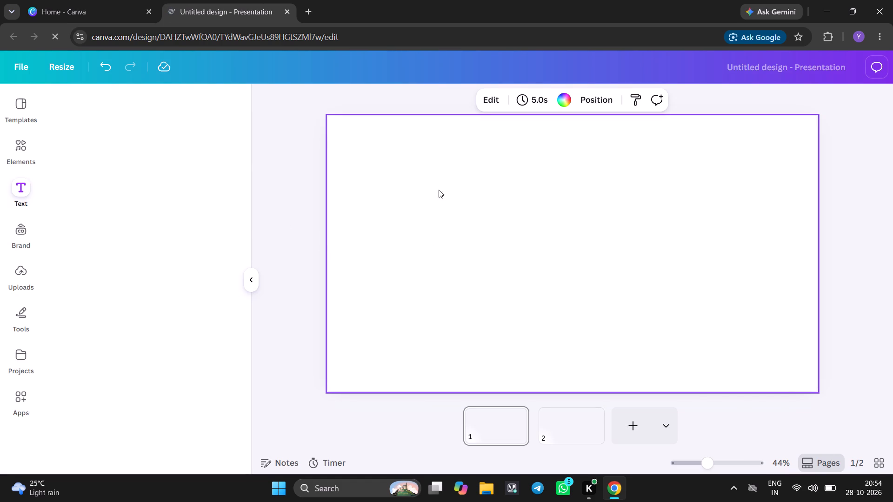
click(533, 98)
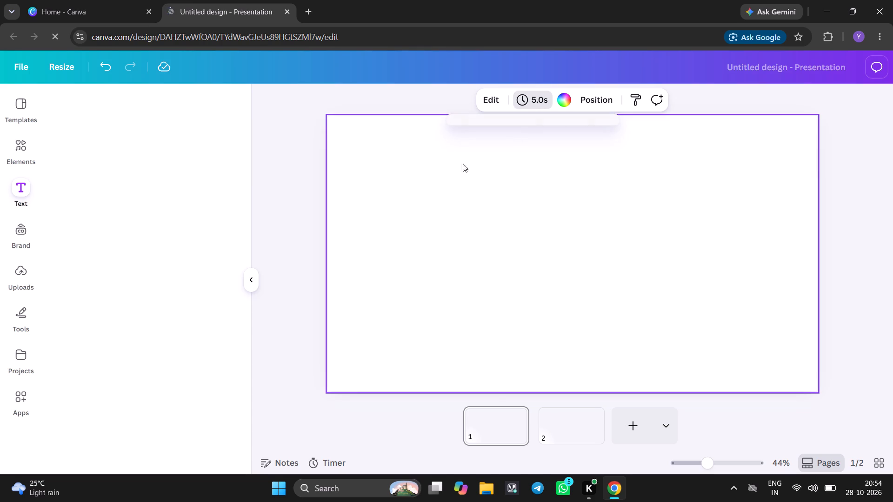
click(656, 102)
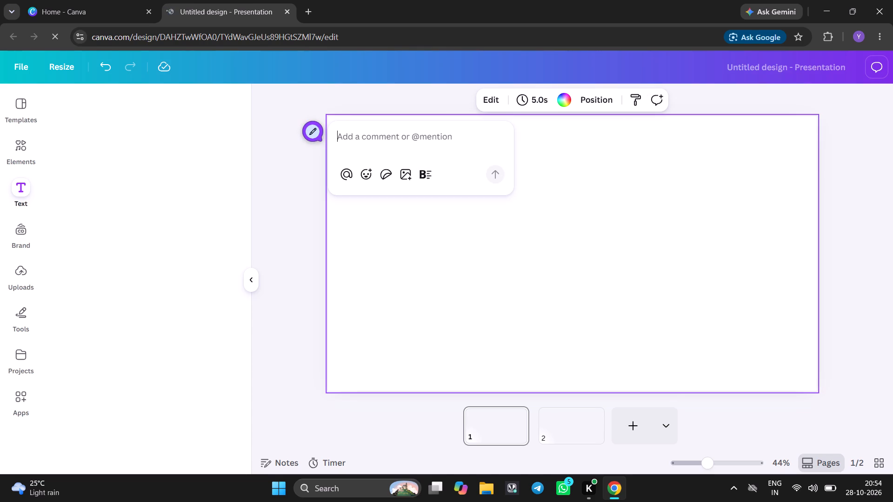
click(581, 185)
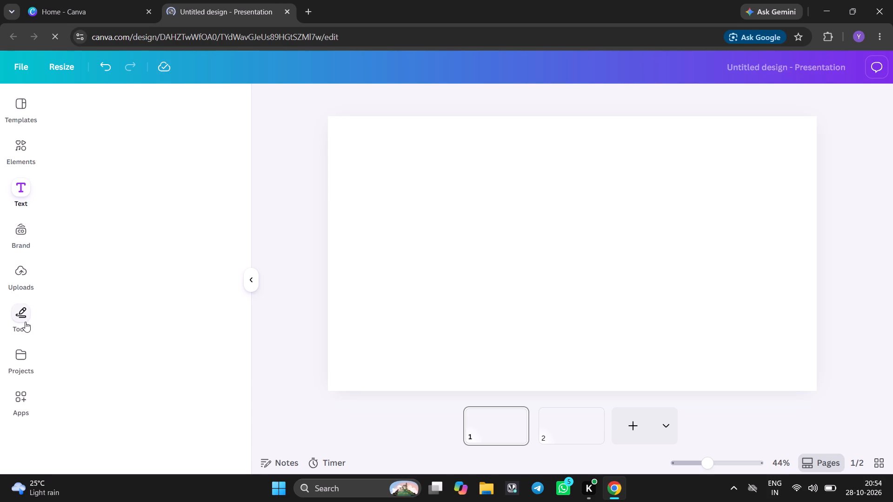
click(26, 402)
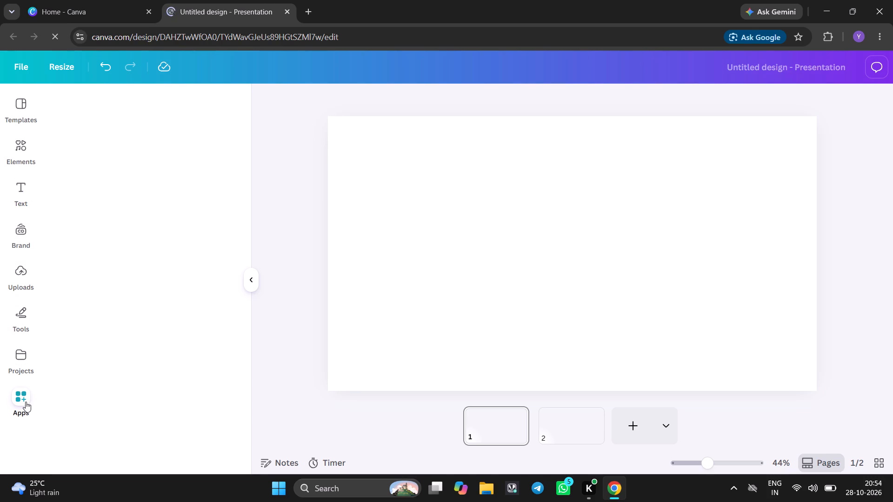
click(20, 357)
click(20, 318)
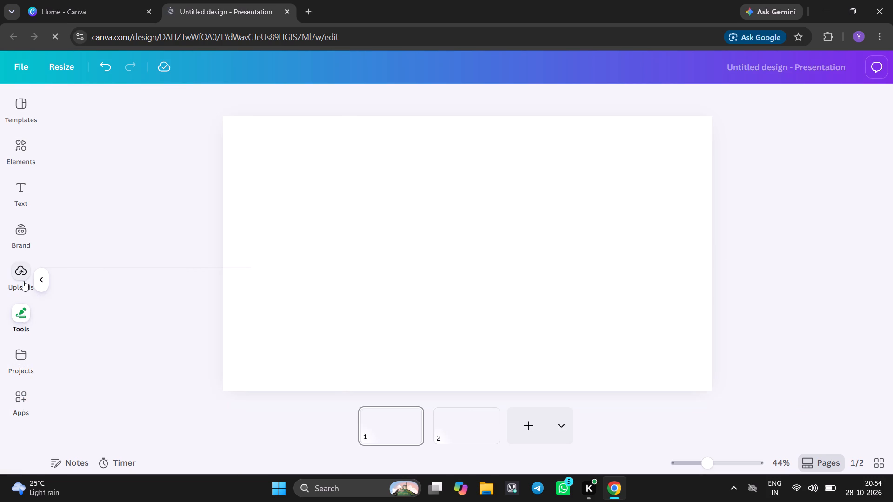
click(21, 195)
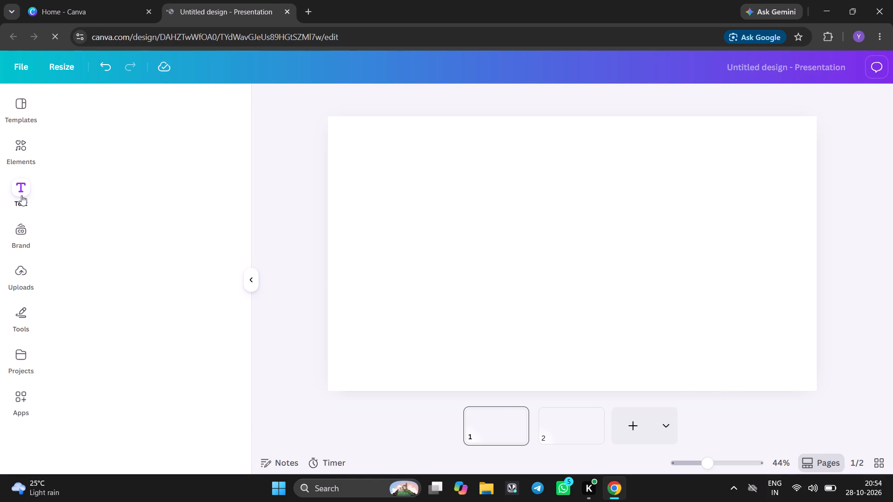
Add a yellow sticky note to page 1 and enter the text "Introduction to AI" in it.
triple_click(474, 164)
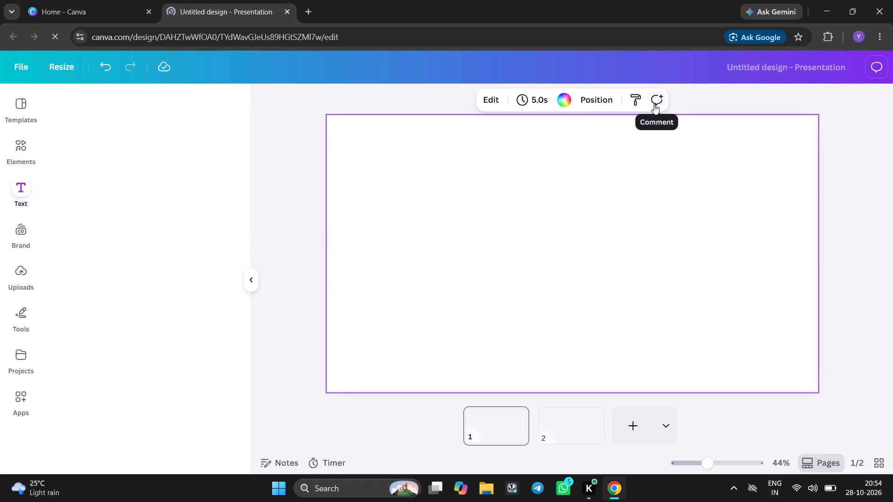
click(429, 182)
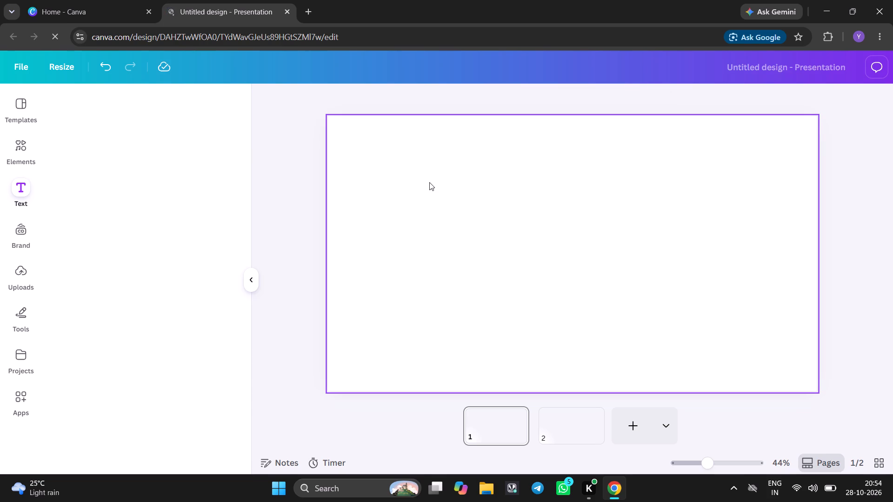
text(dfds)
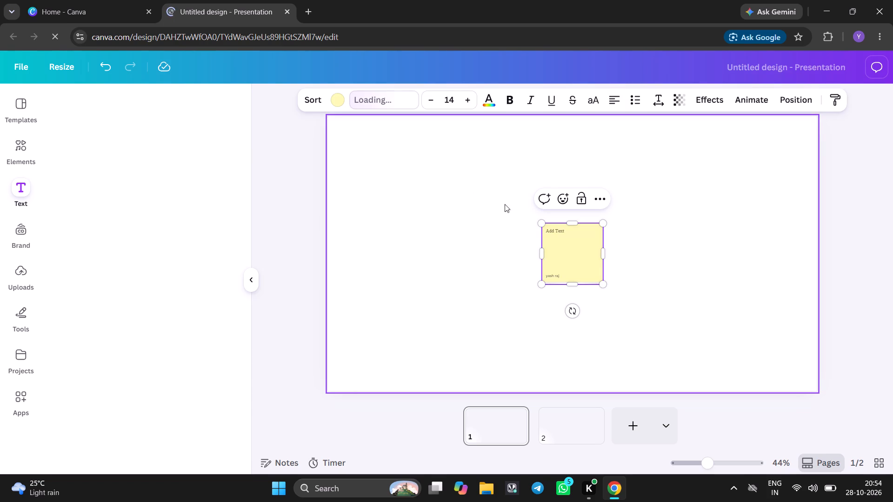
click(573, 244)
double_click(573, 244)
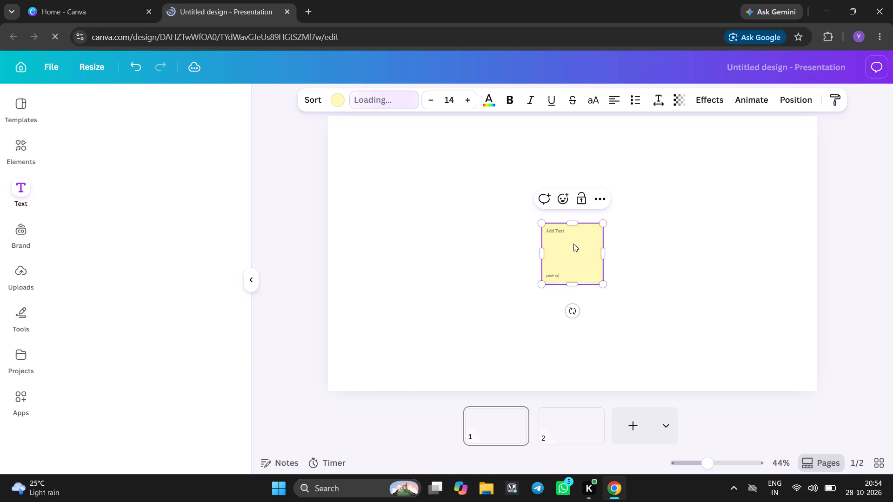
text(Int)
text(ro)
key(d)
text(uction to)
key(space)
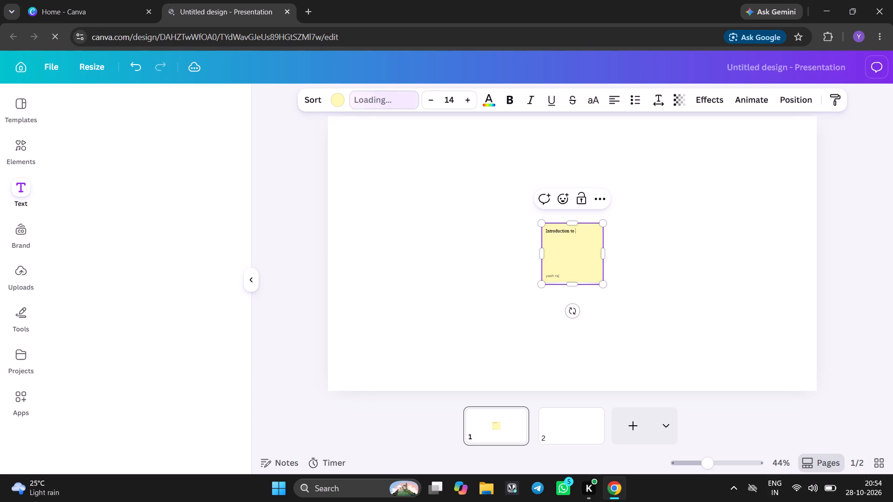
text(AI)
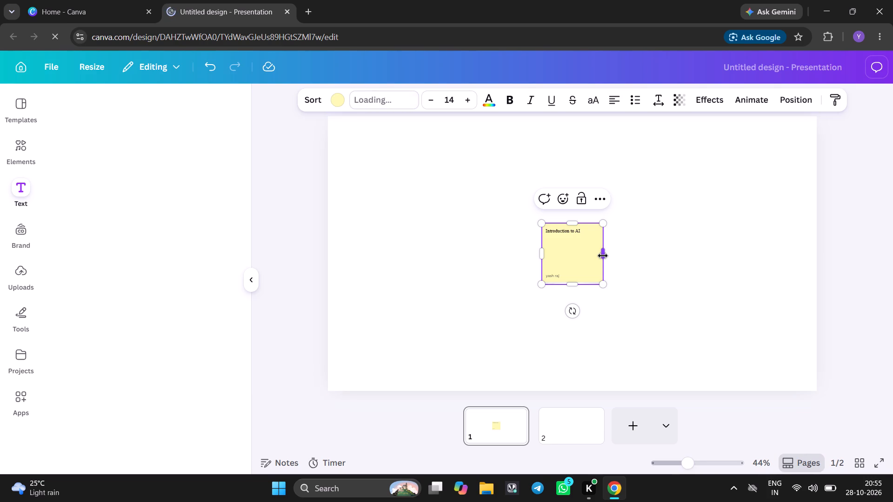
Stretch the yellow note to about 1,886 wide, nearly the full page width, and extend it up to the page's top edge.
drag(603, 256, 815, 256)
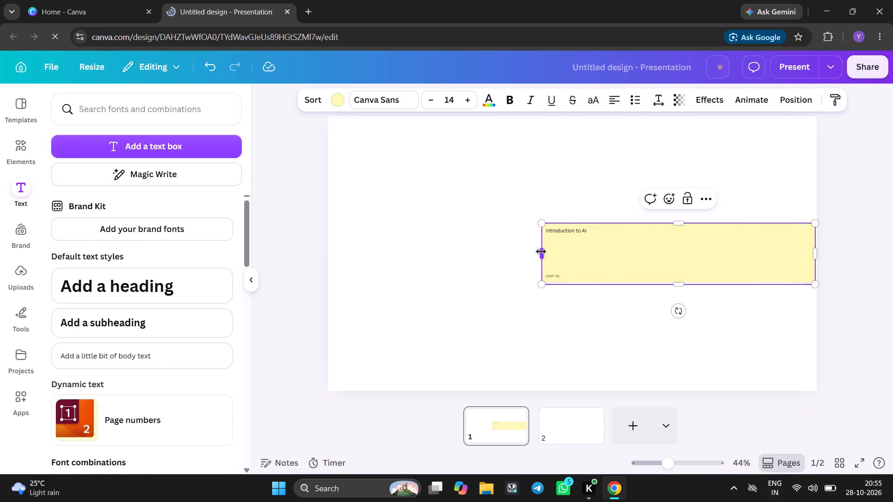
drag(541, 251, 344, 196)
click(344, 196)
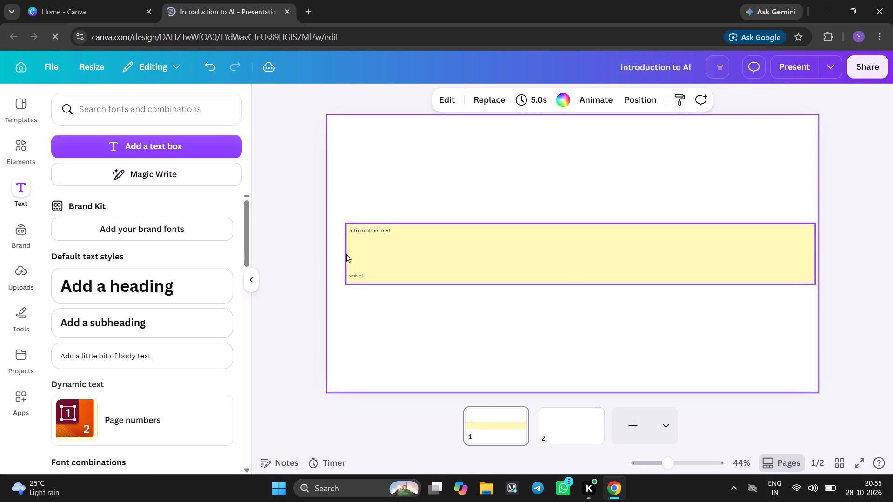
click(393, 255)
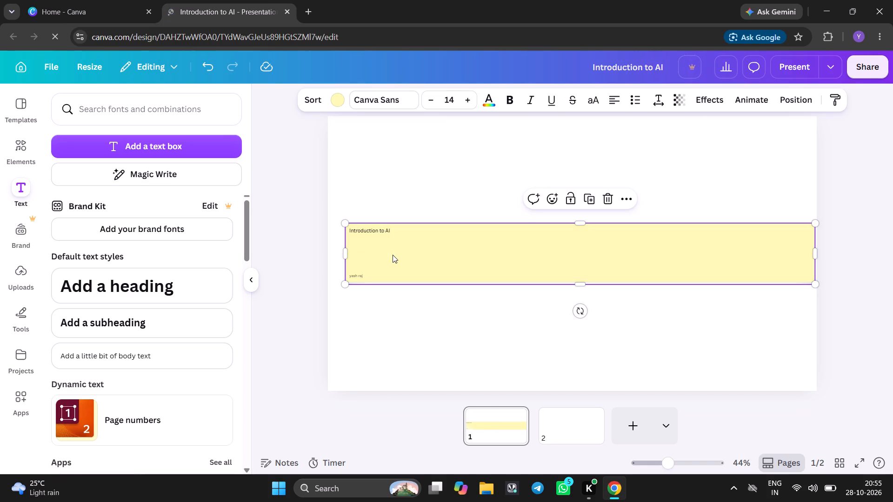
drag(342, 221, 327, 100)
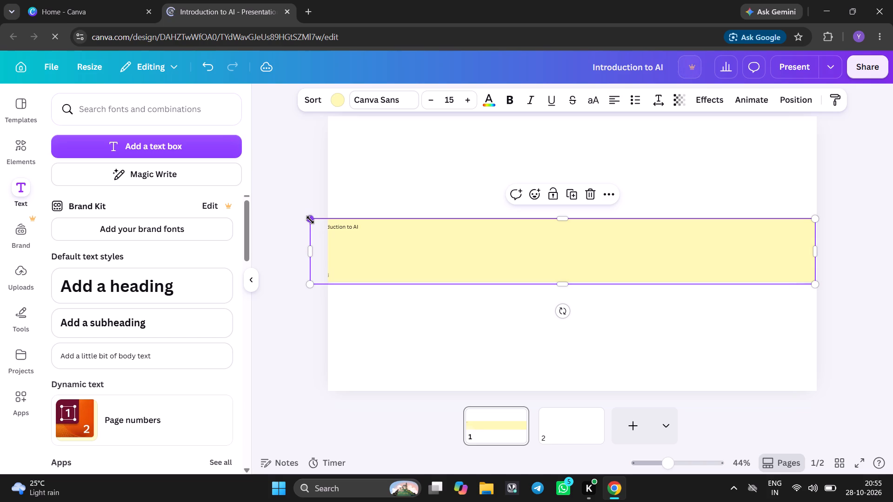
drag(310, 219, 334, 221)
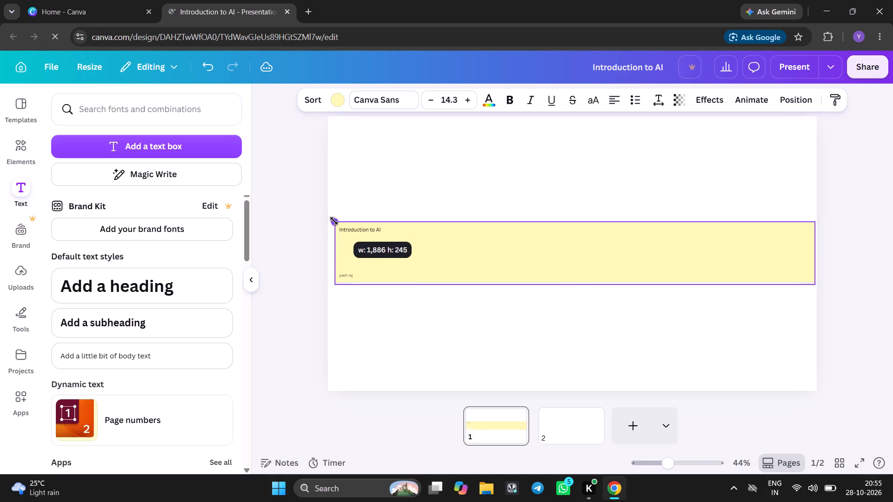
drag(334, 221, 332, 219)
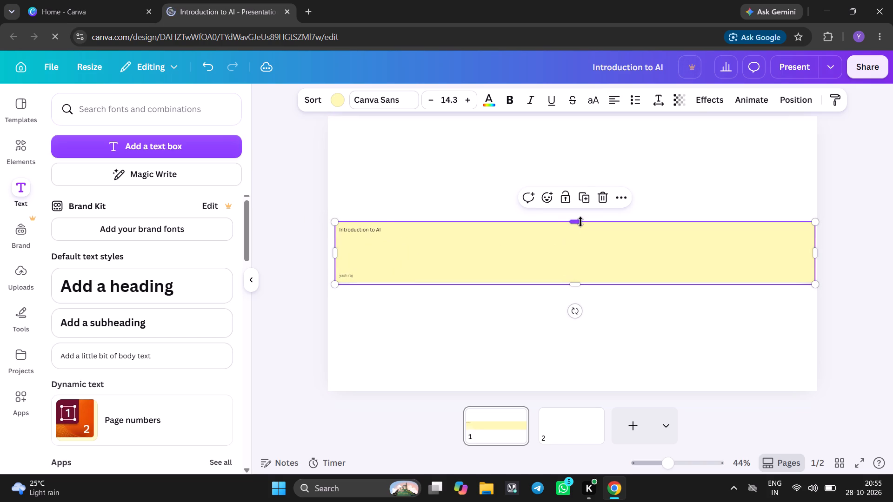
drag(579, 222, 579, 111)
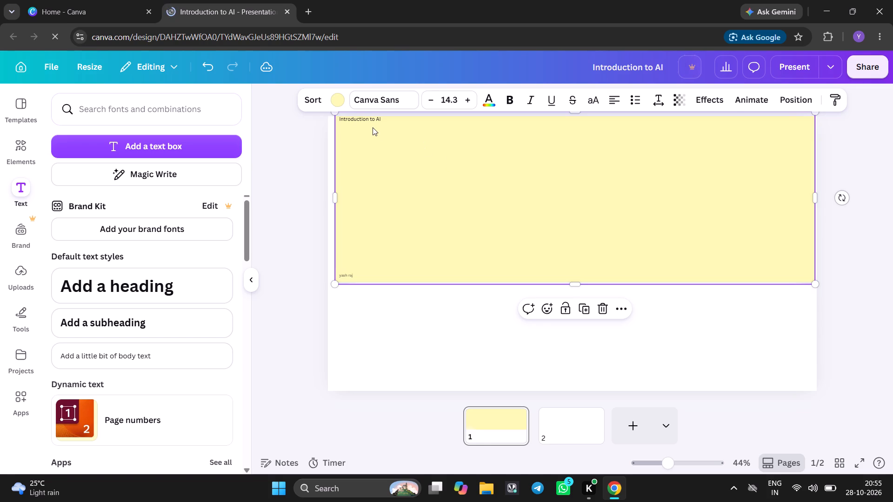
Select the note's "Introduction to AI" text and add a default heading text box to page 1.
click(373, 126)
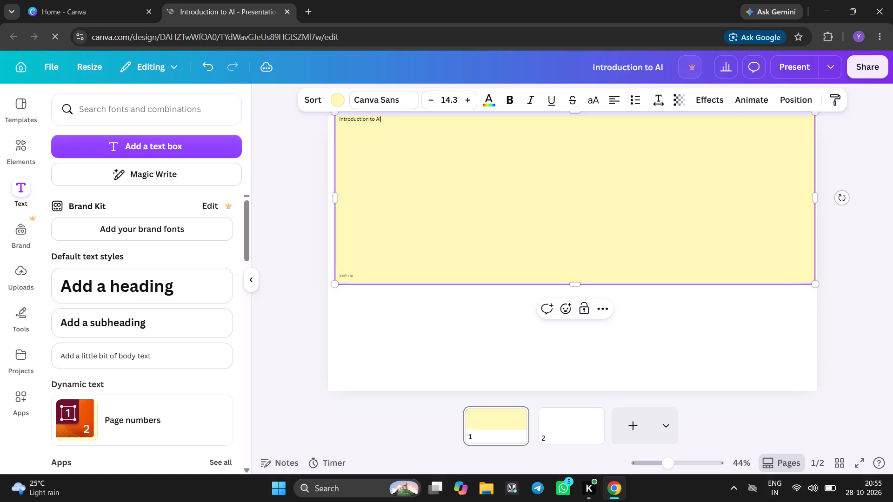
drag(381, 118, 352, 116)
drag(352, 116, 337, 118)
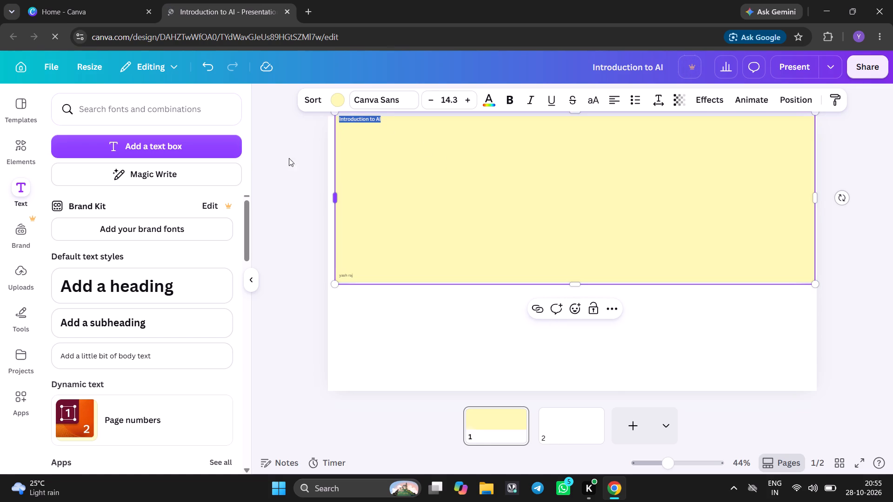
click(165, 286)
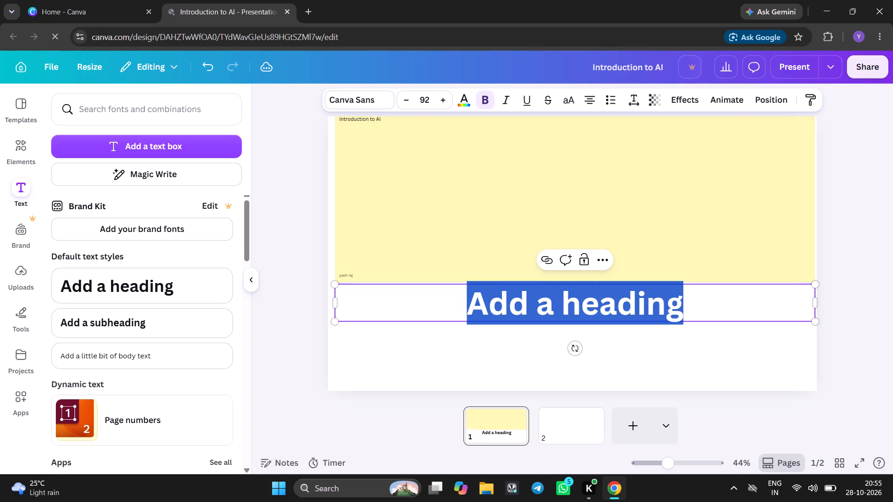
Replace the heading's placeholder text with "Introduction to AI", followed by an empty line.
click(538, 320)
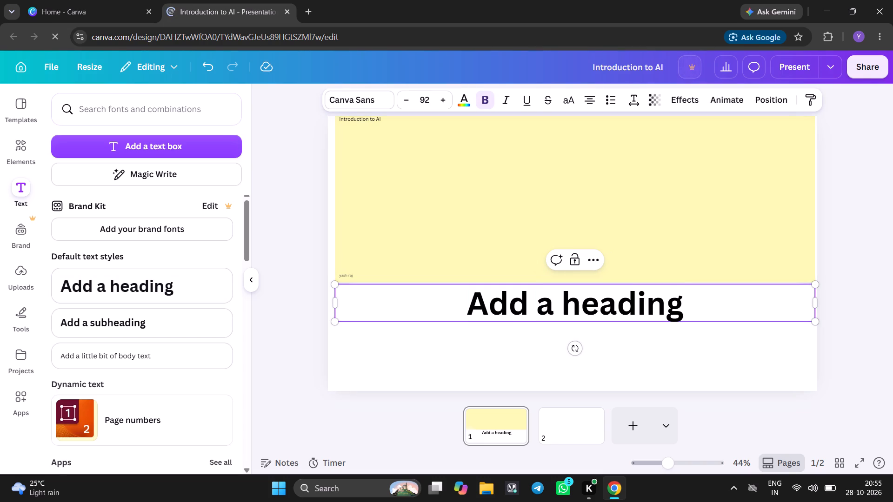
double_click(681, 299)
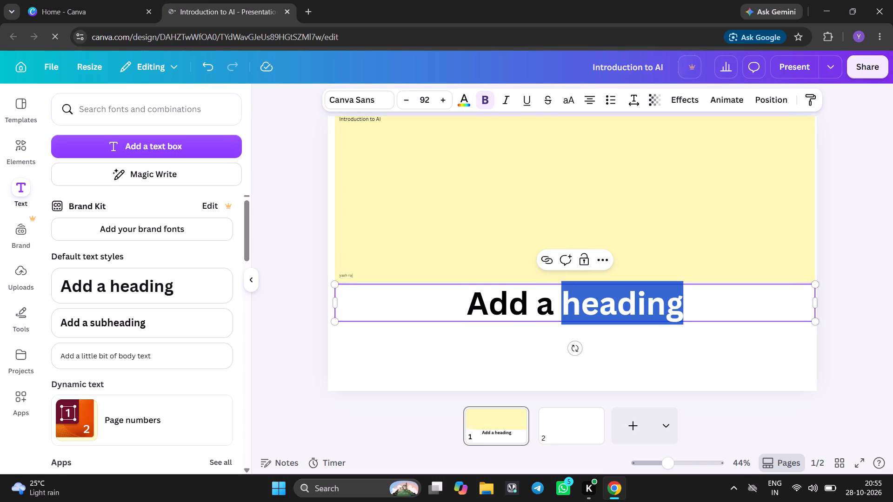
key(BackSpace)
key(BackSpace)
key(BackSpace)
key(BackSpace)
key(BackSpace)
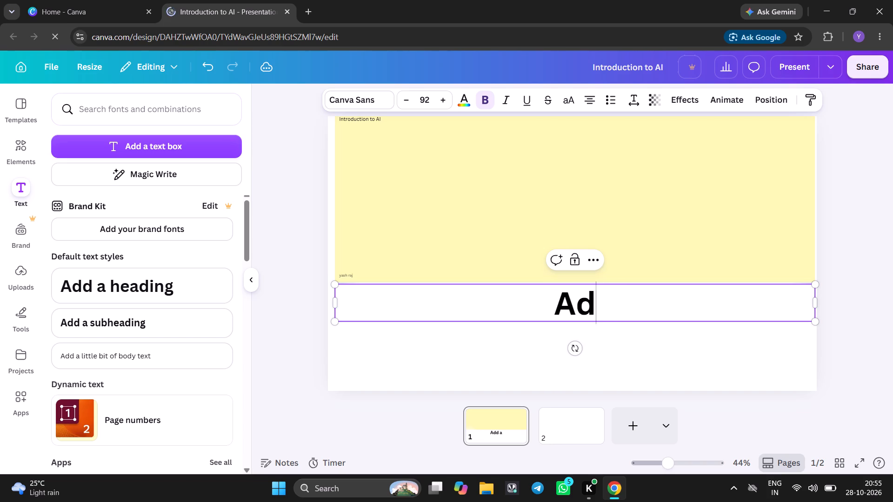
key(BackSpace)
key(BackSpace)
text(Introduction to)
key(space)
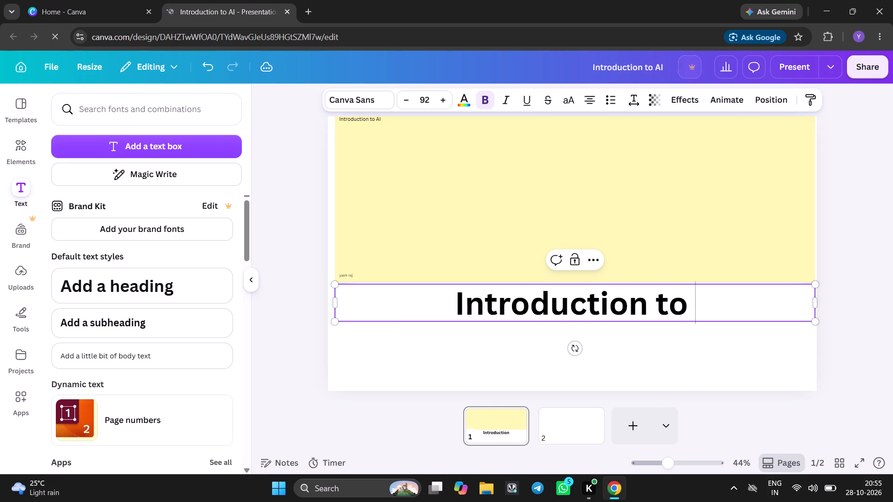
key(shift+a)
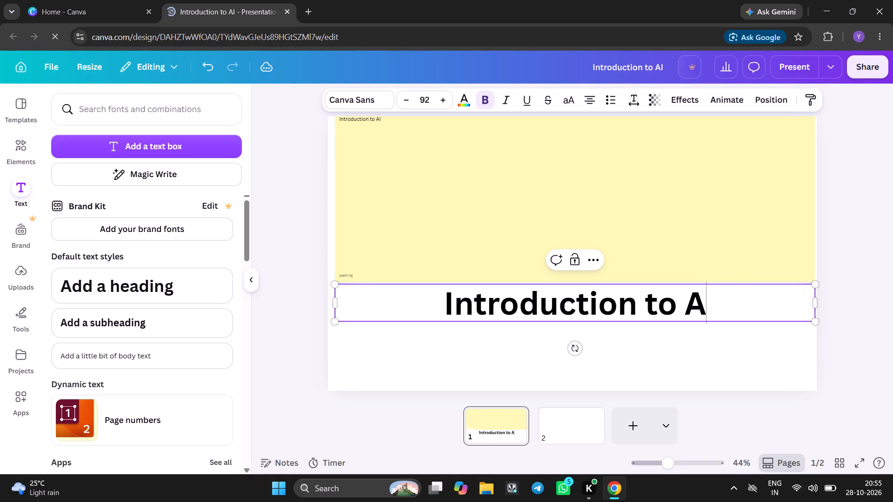
key(shift+i)
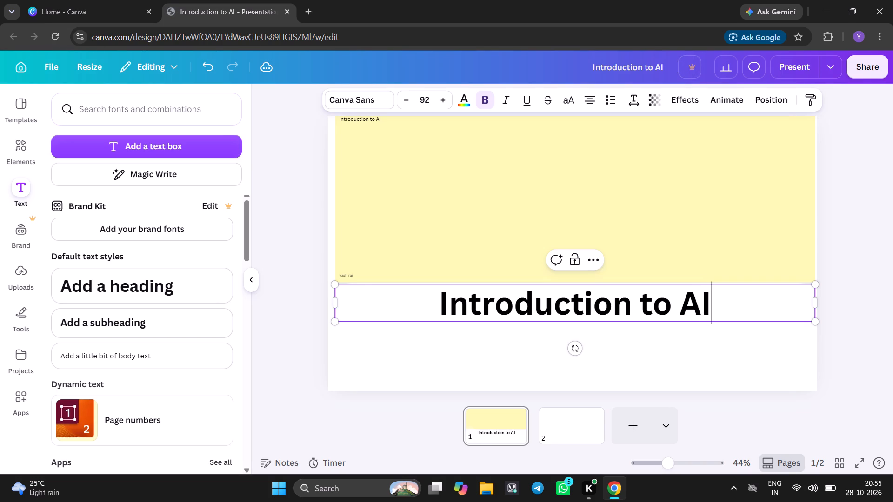
key(Return)
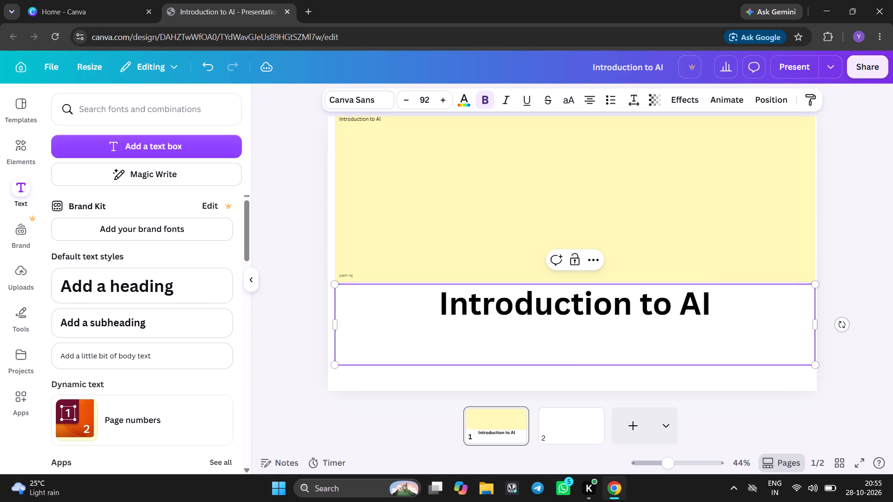
Move the large "Introduction to AI" heading from below the yellow note up onto the note, near the page's top edge.
click(715, 330)
drag(622, 336, 612, 244)
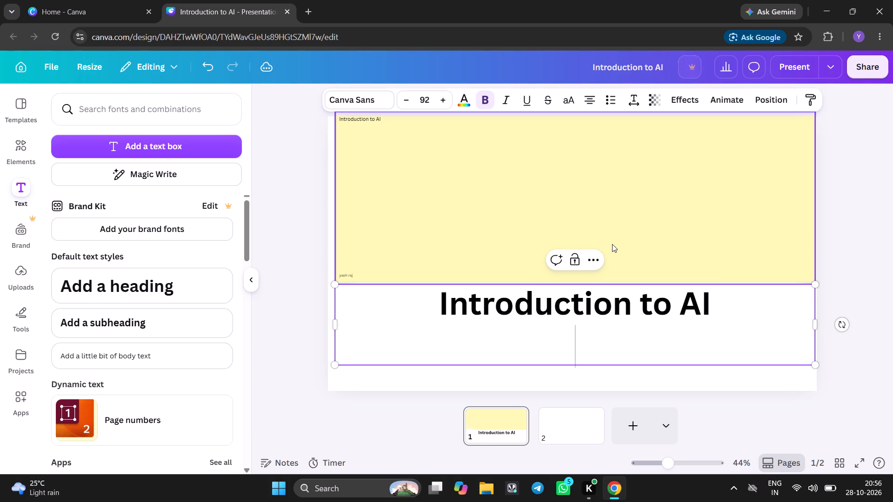
click(618, 346)
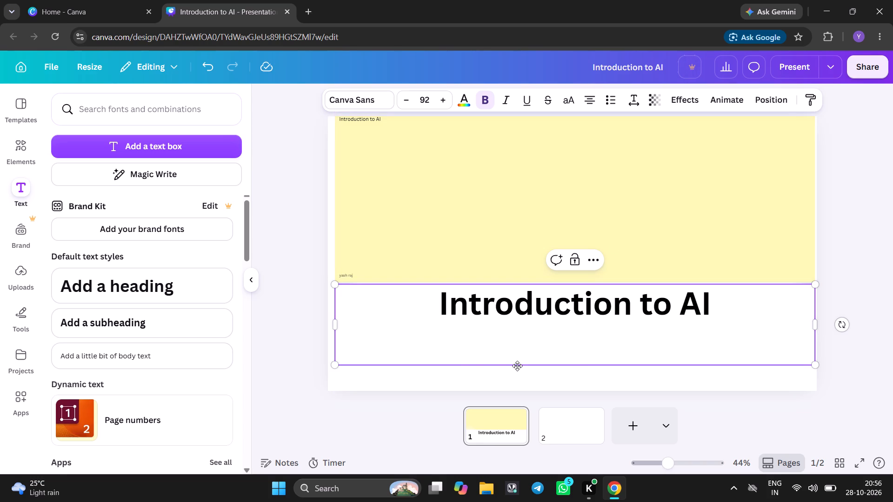
drag(517, 366, 502, 244)
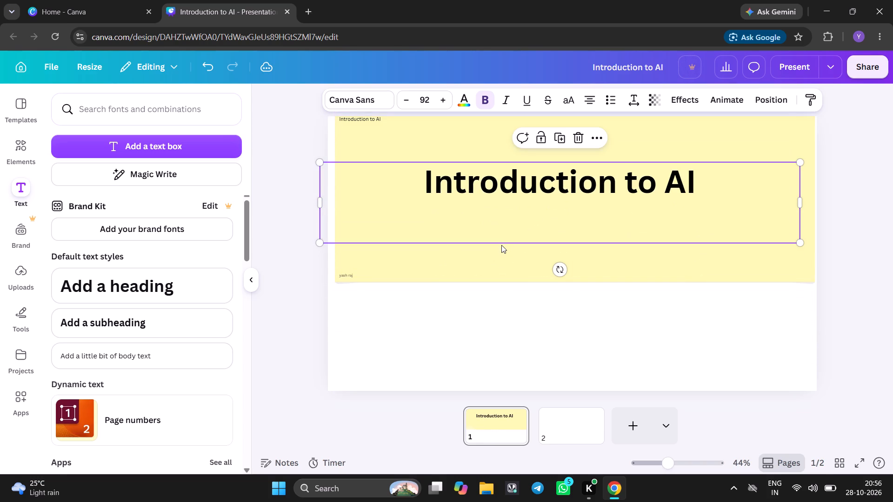
click(530, 243)
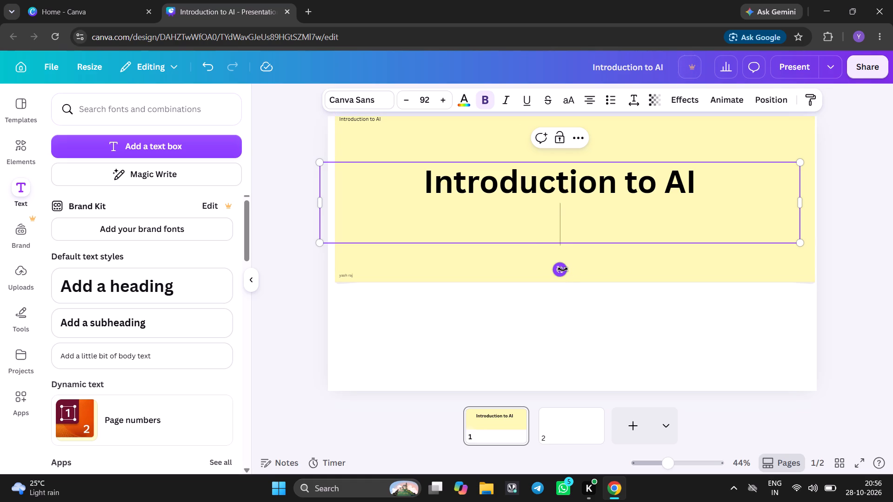
drag(563, 269, 563, 250)
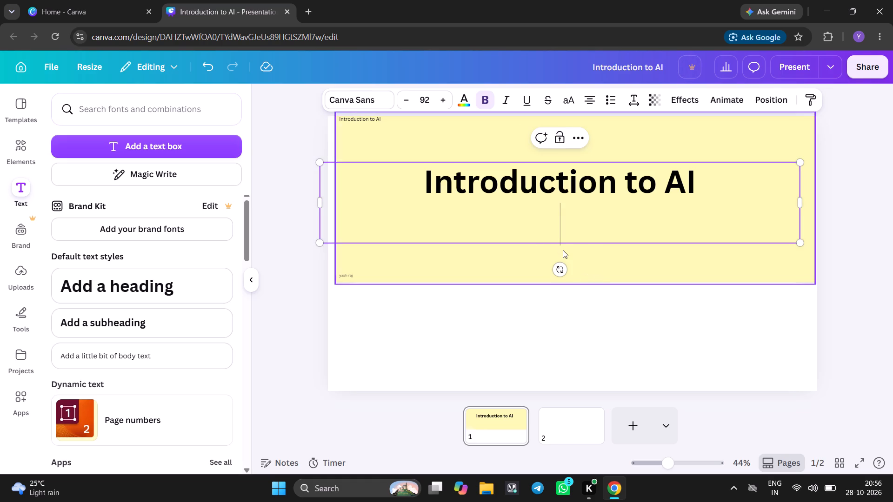
drag(554, 247, 554, 231)
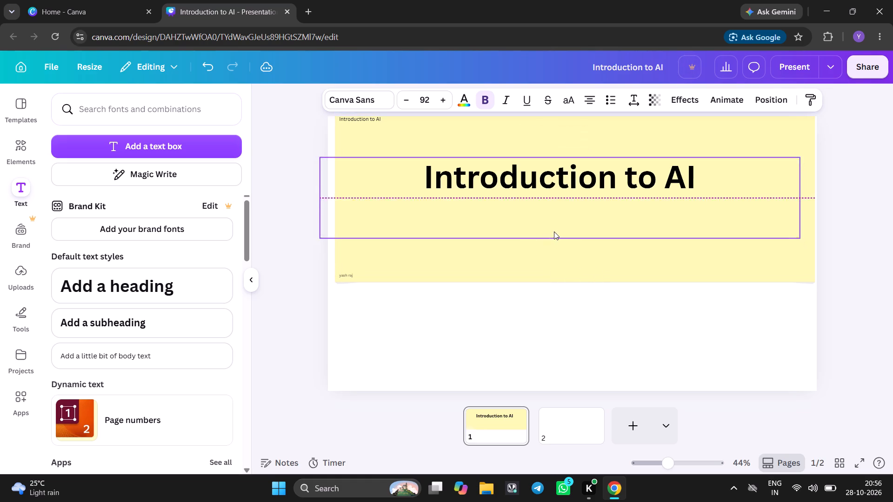
drag(554, 231, 554, 200)
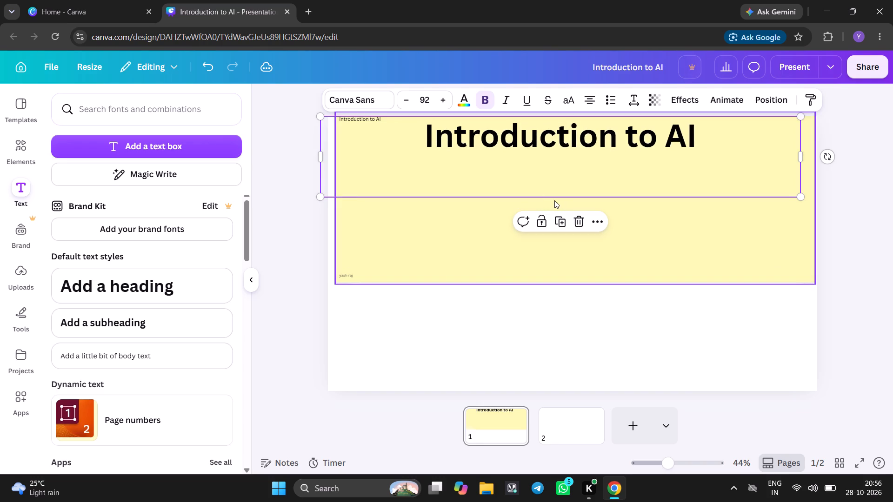
Change the font of the yellow note's "Introduction to AI" text to the script font Gistesy.
click(478, 264)
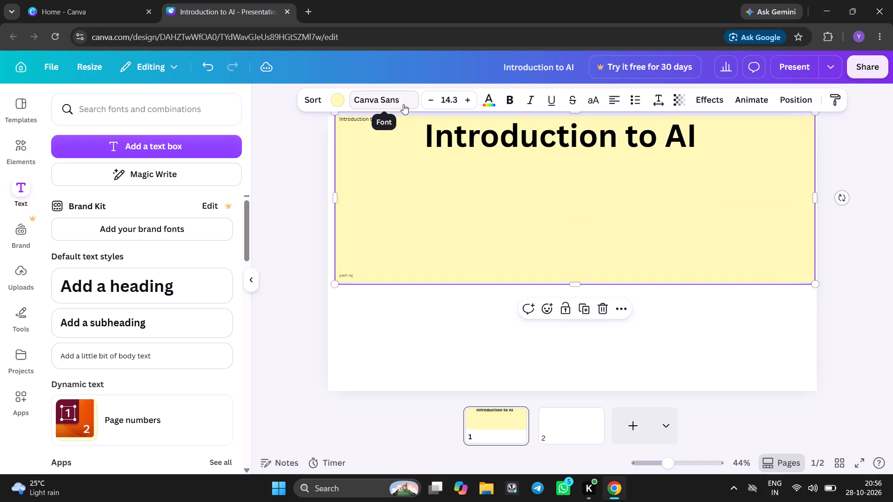
click(404, 103)
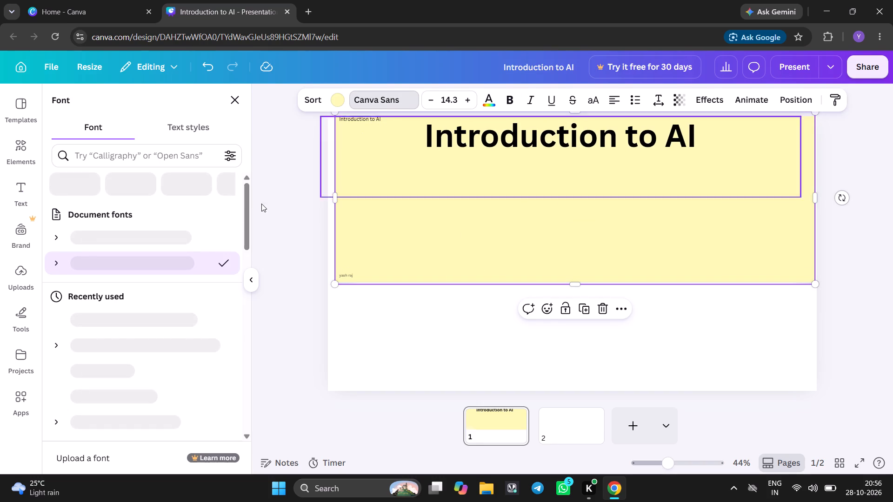
click(133, 250)
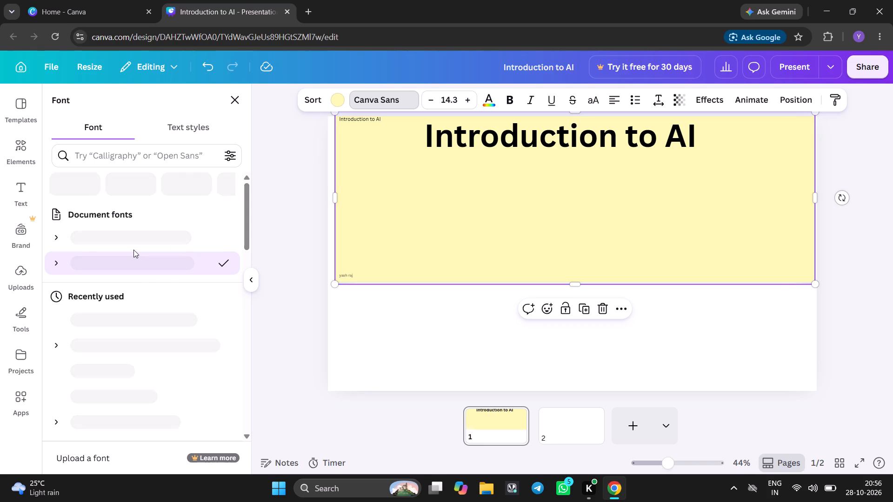
click(135, 242)
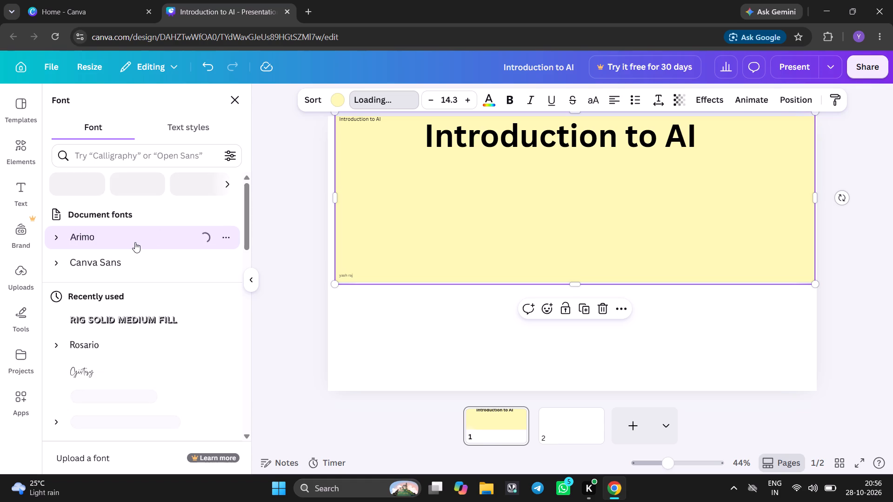
click(119, 377)
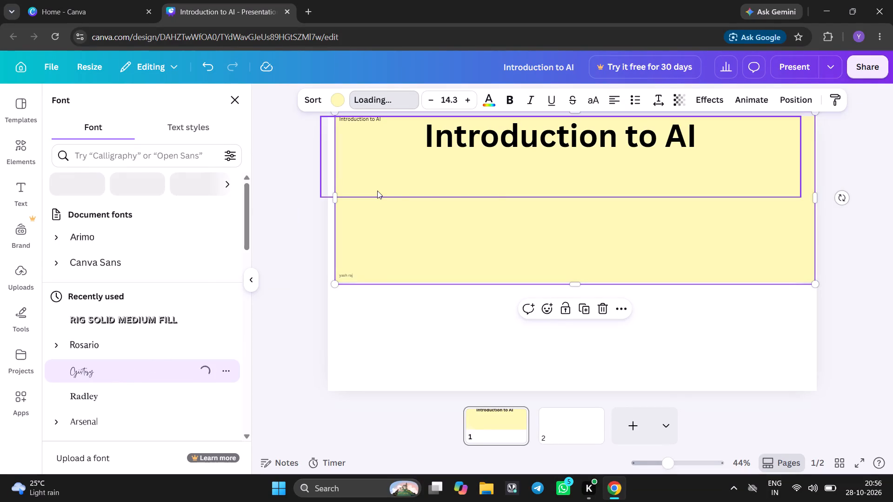
Enlarge the note's "Introduction to AI" text to size 177, undoing the last few size increases.
click(470, 99)
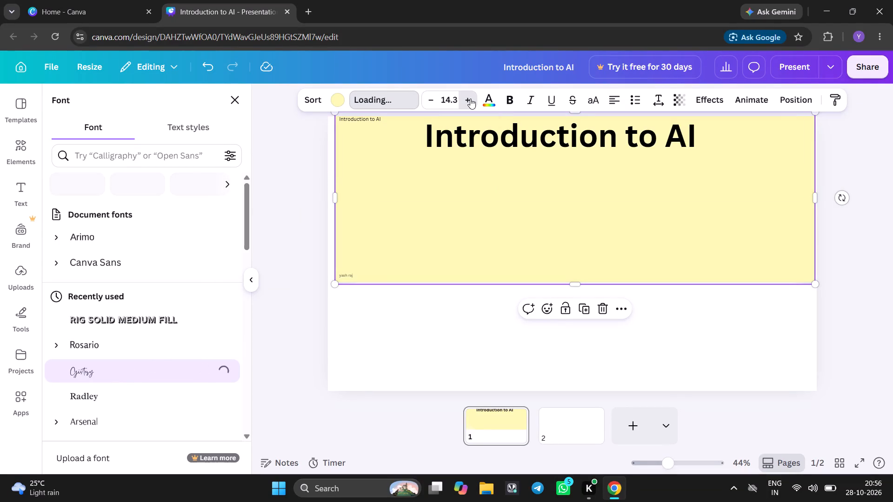
click(470, 99)
click(470, 99)
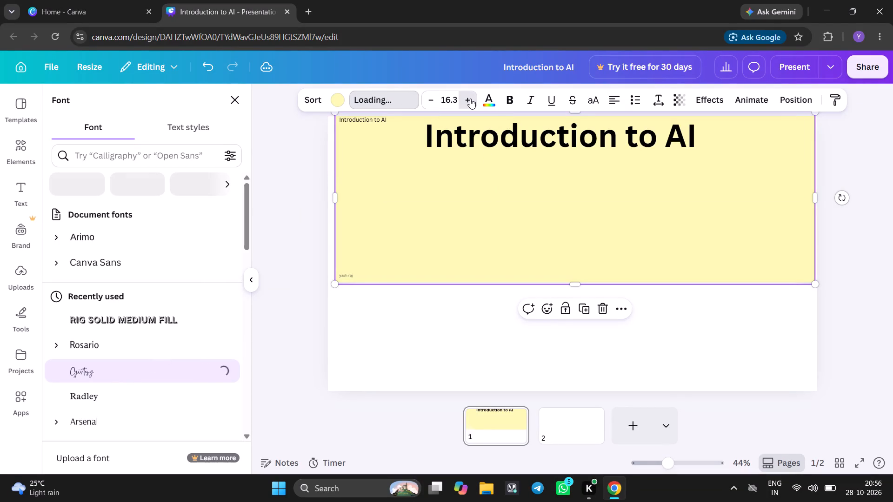
triple_click(470, 99)
triple_click(470, 99)
click(470, 99)
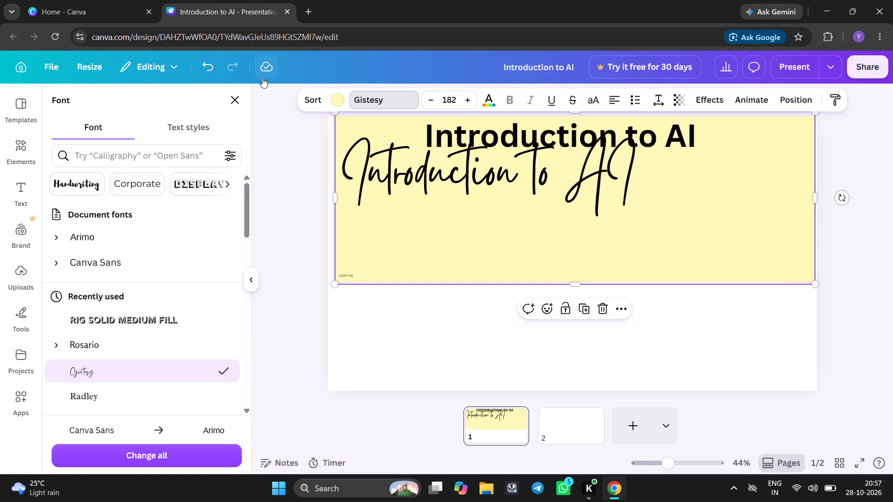
click(204, 63)
click(204, 63)
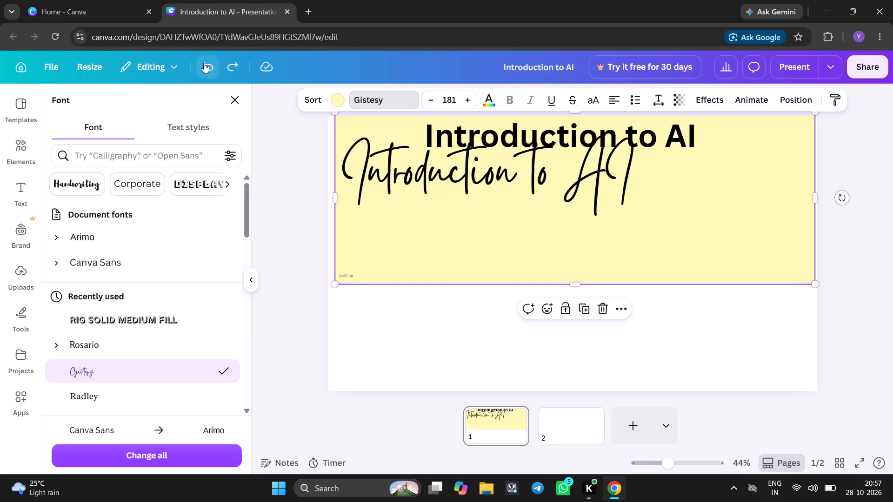
triple_click(204, 63)
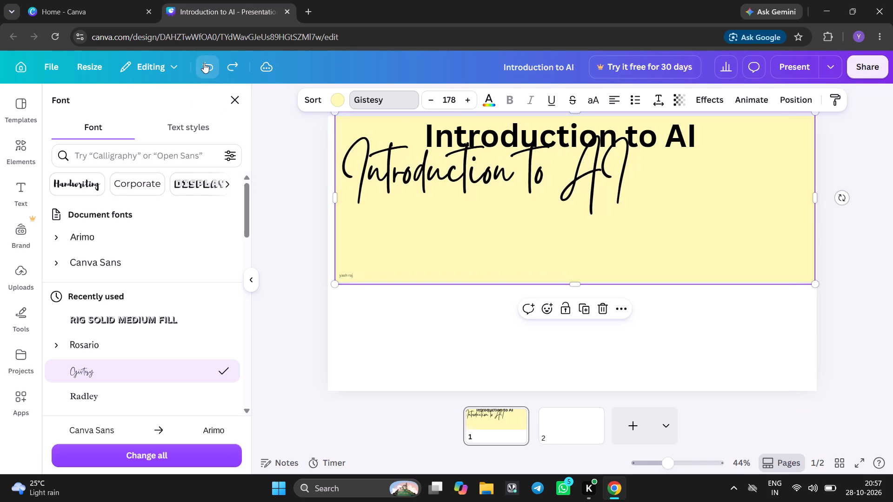
Delete the separate bold "Introduction to AI" heading box that overlaps the note's script text.
click(361, 171)
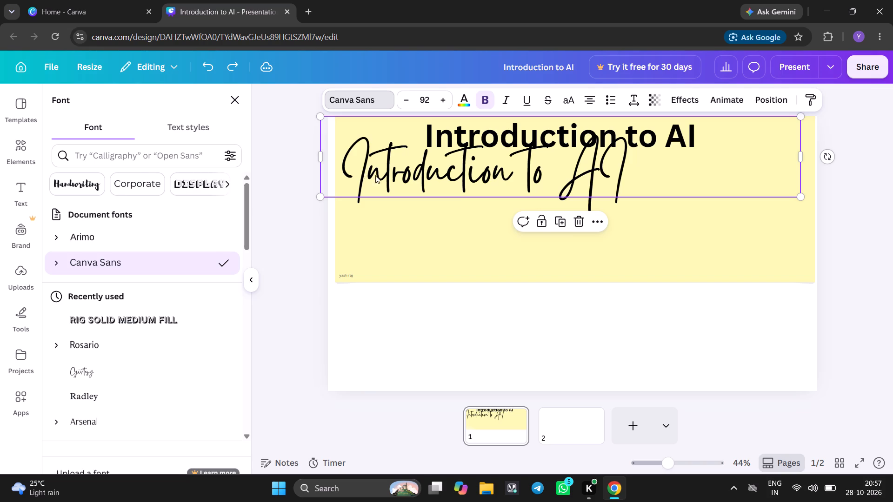
click(574, 219)
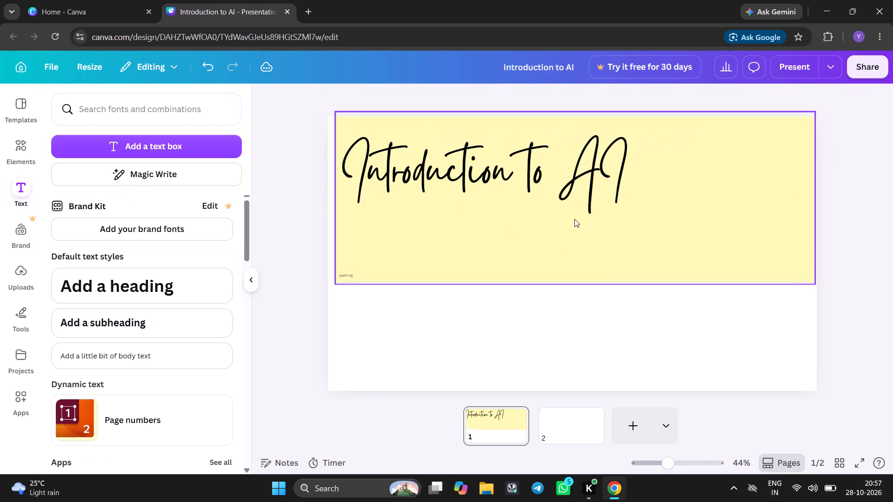
click(433, 330)
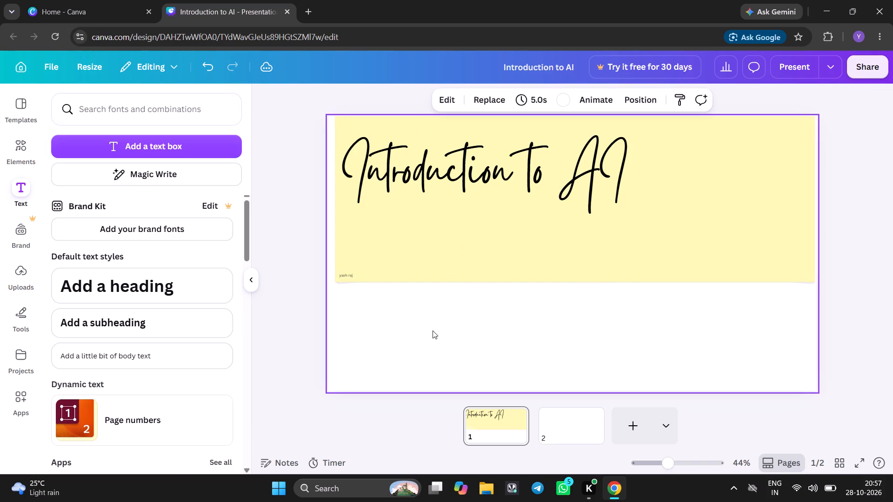
Look up fonts in the Display category for the yellow note's text.
click(448, 258)
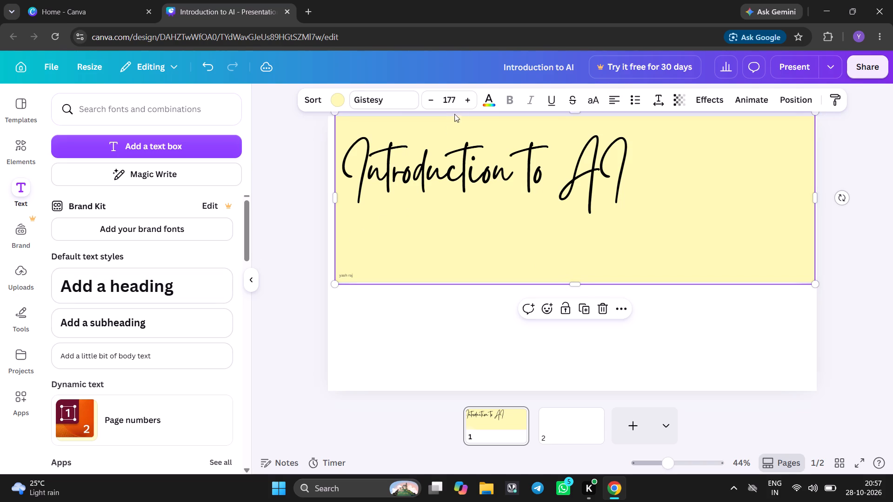
click(394, 106)
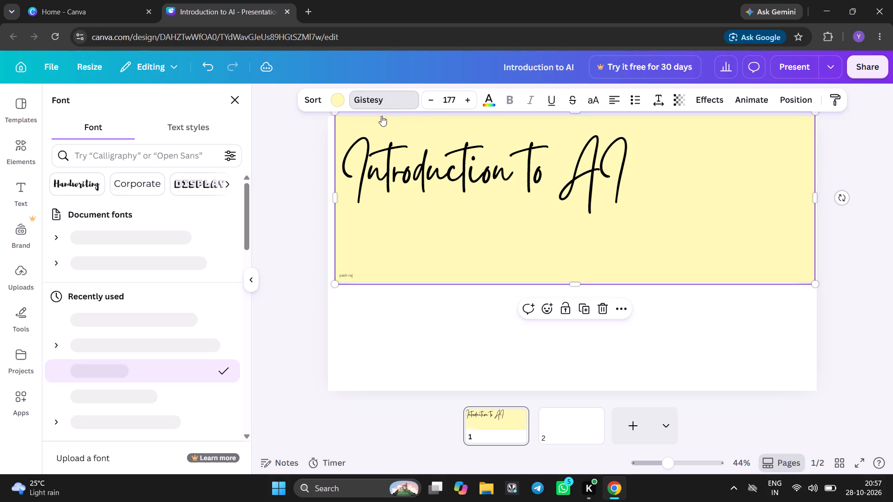
click(206, 185)
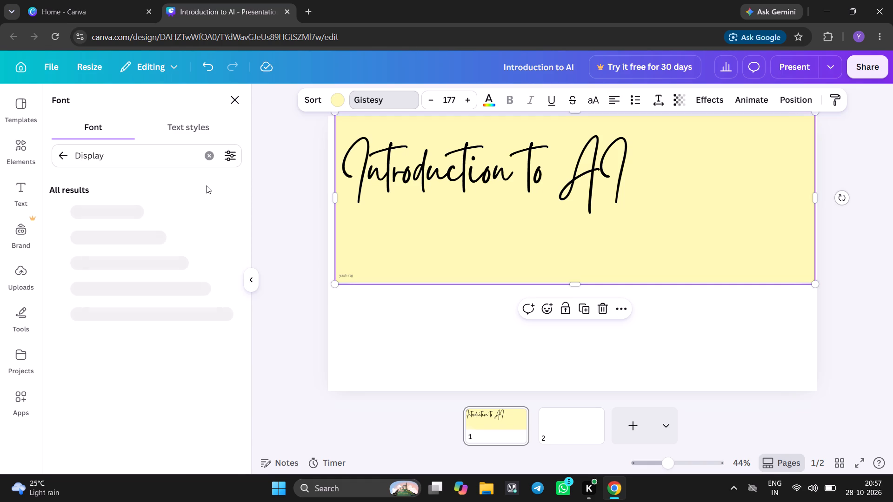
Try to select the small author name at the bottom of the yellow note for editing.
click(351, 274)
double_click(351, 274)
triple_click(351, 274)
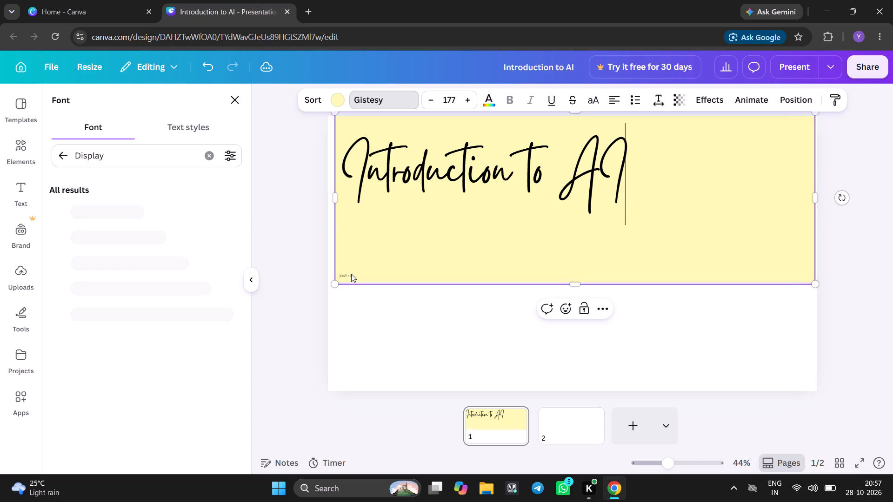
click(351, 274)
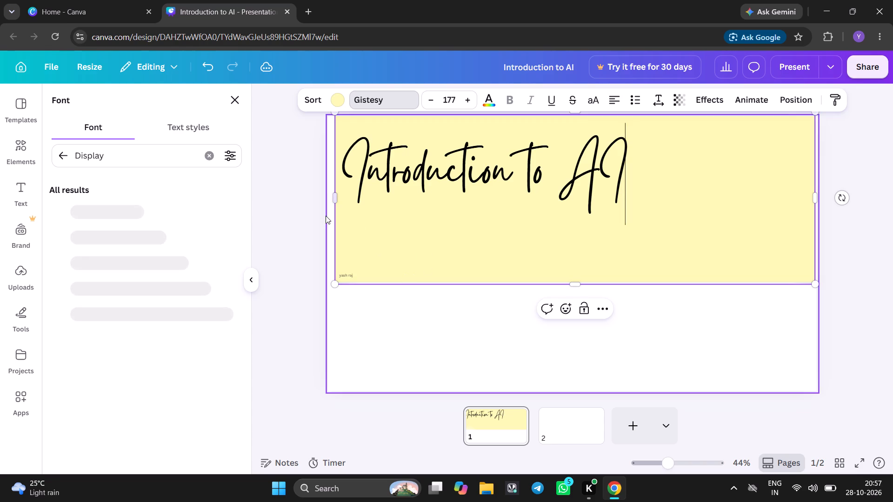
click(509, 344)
Set the background of page 2 to the design's light yellow, #fdf9b4.
click(568, 429)
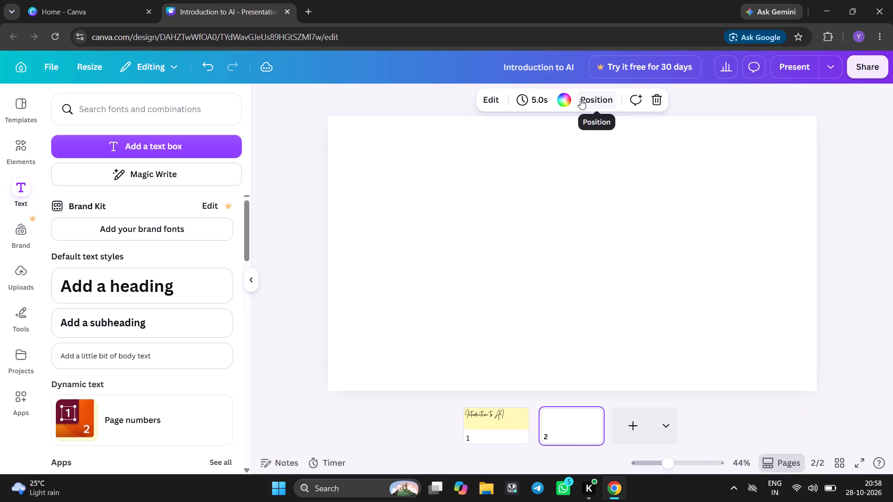
click(566, 99)
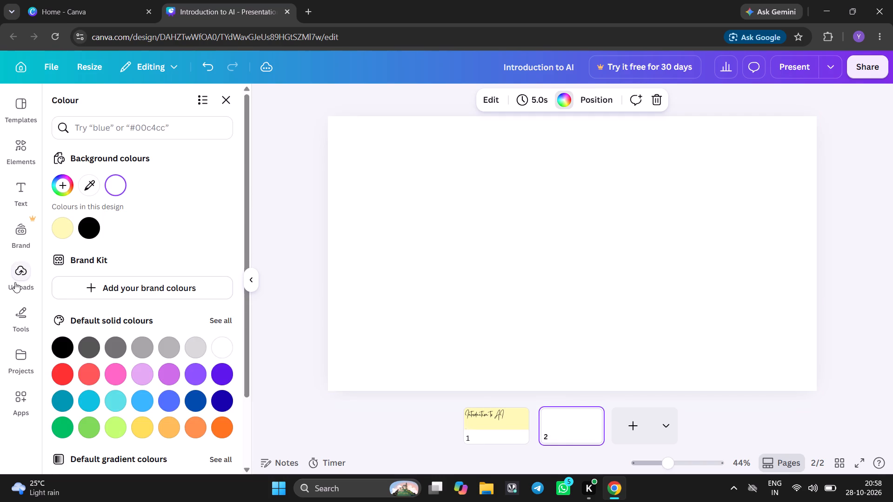
click(63, 231)
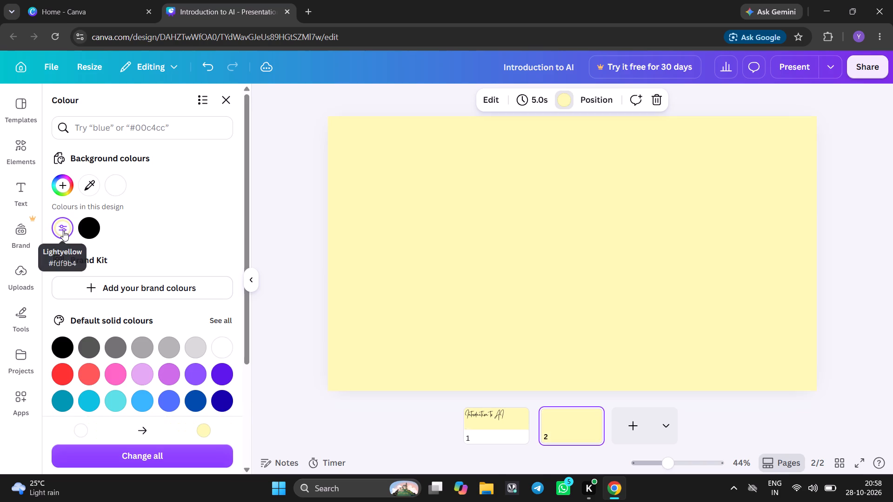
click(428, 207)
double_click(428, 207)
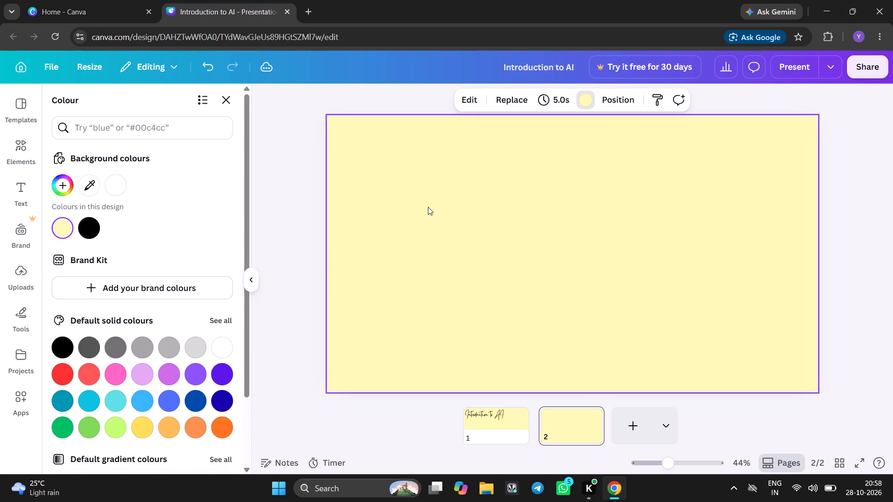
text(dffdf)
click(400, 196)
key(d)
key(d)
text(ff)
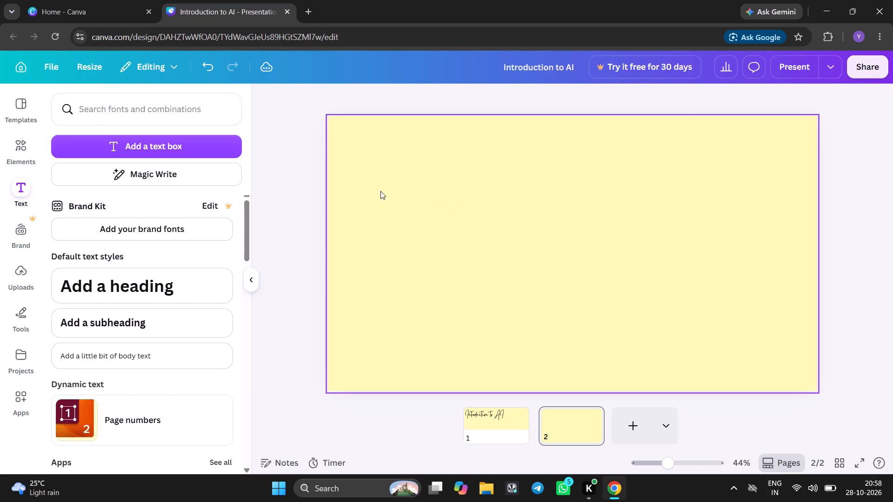
Add a text box to page 2, scaled up to size 108 and placed in the page's upper-left area.
click(214, 144)
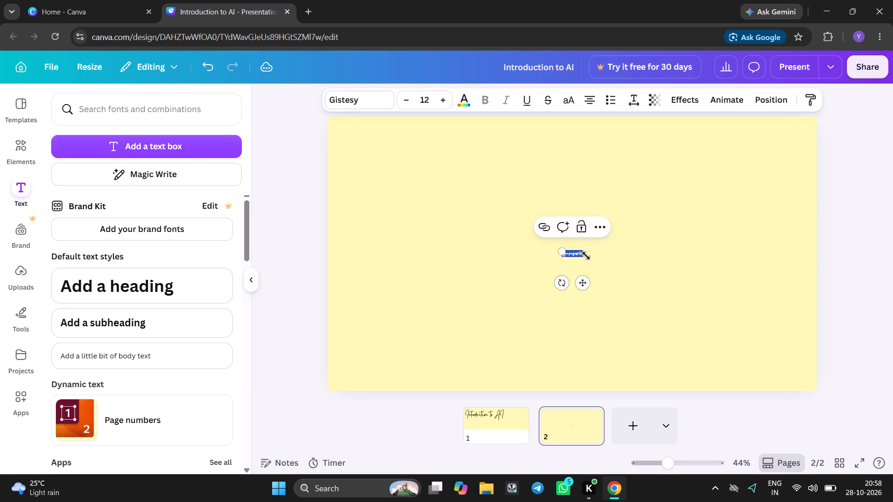
drag(583, 257, 733, 350)
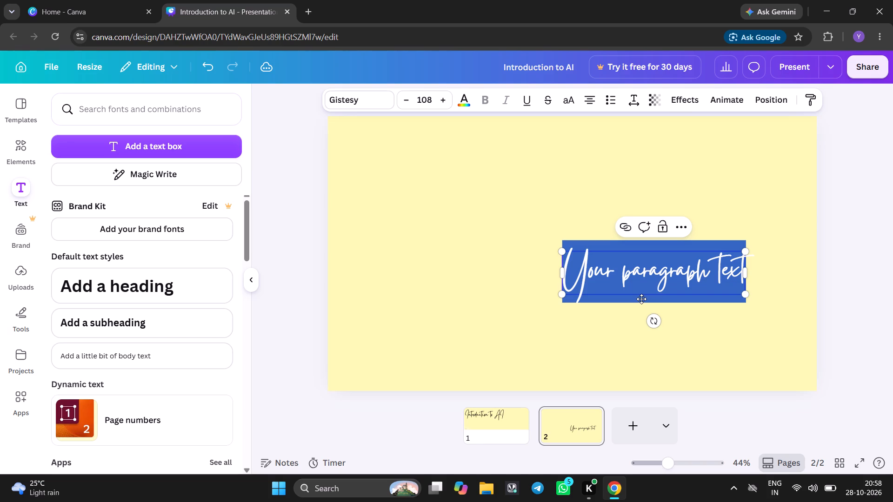
drag(641, 299, 469, 197)
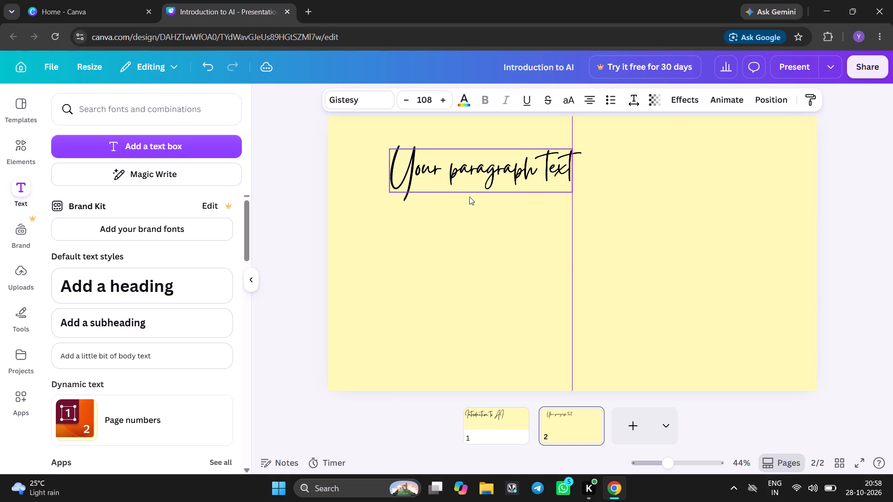
drag(469, 197, 457, 189)
click(457, 189)
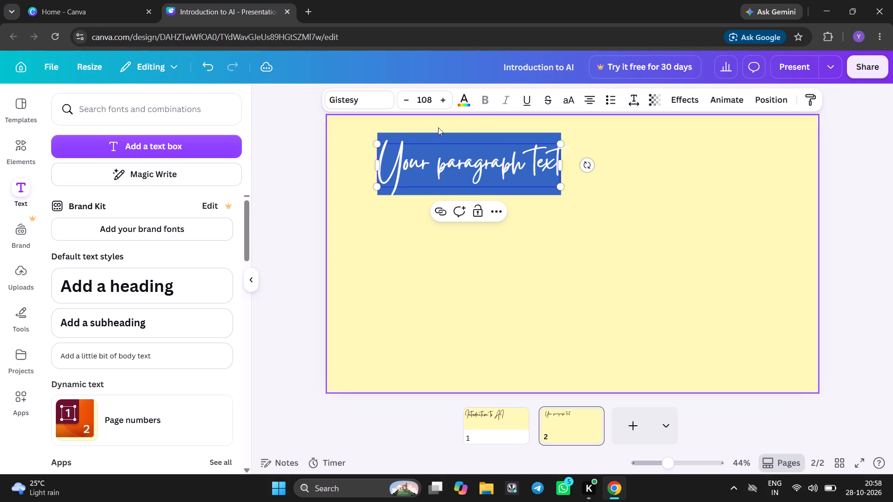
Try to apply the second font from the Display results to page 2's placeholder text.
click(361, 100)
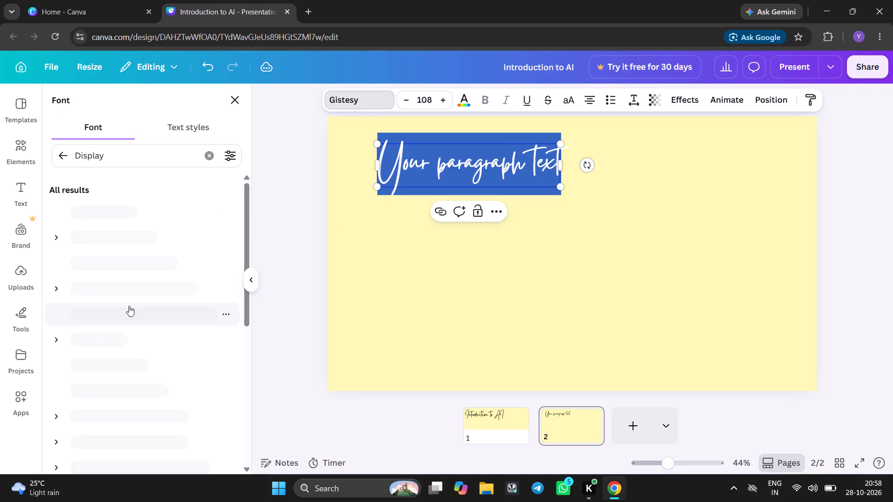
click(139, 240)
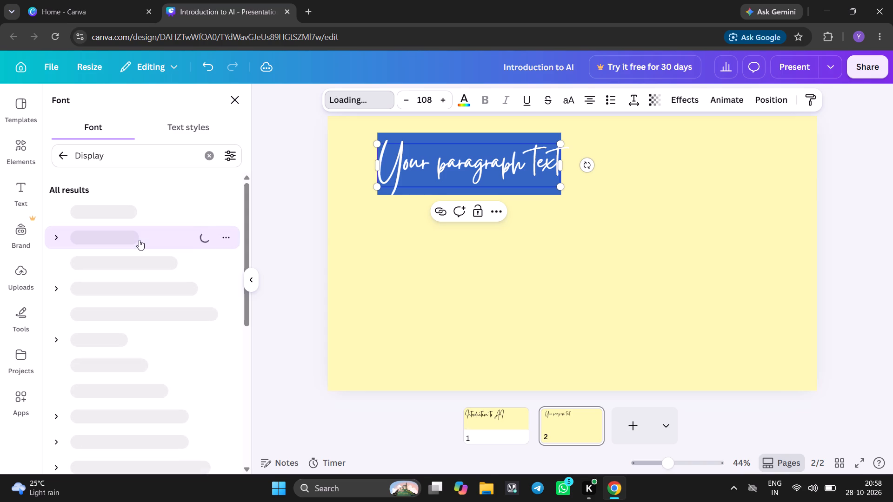
Replace page 2's placeholder text with the heading "Definition :".
click(554, 161)
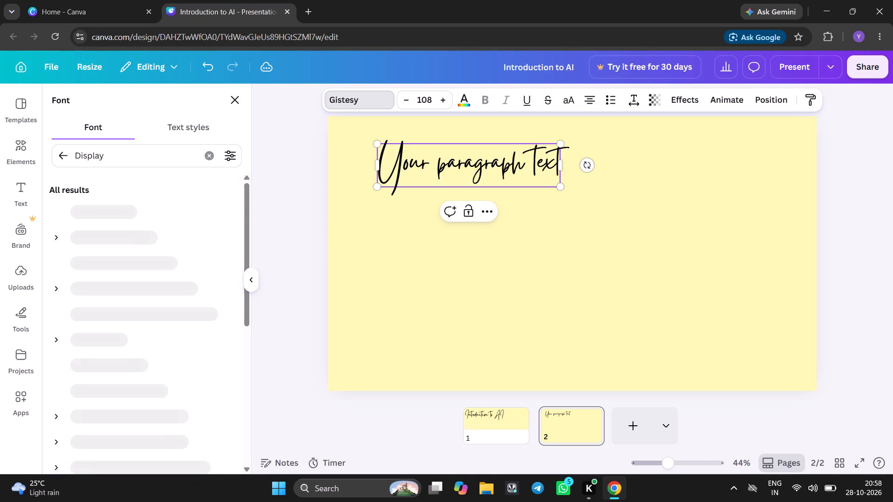
key(BackSpace)
key(BackSpace)
key(BackSpace)
key(BackSpace)
key(BackSpace)
key(BackSpace)
key(BackSpace)
key(BackSpace)
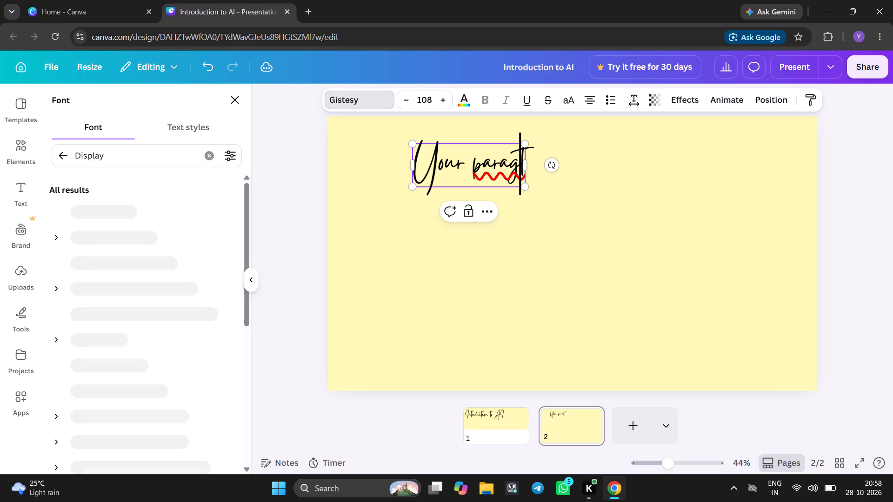
key(Right)
key(BackSpace)
key(BackSpace)
key(BackSpace)
key(BackSpace)
key(BackSpace)
key(BackSpace)
key(BackSpace)
key(BackSpace)
key(BackSpace)
key(BackSpace)
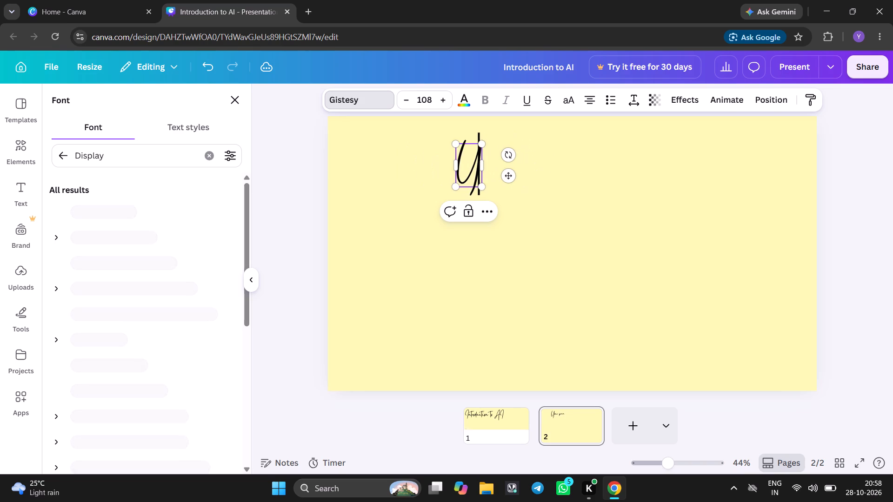
key(BackSpace)
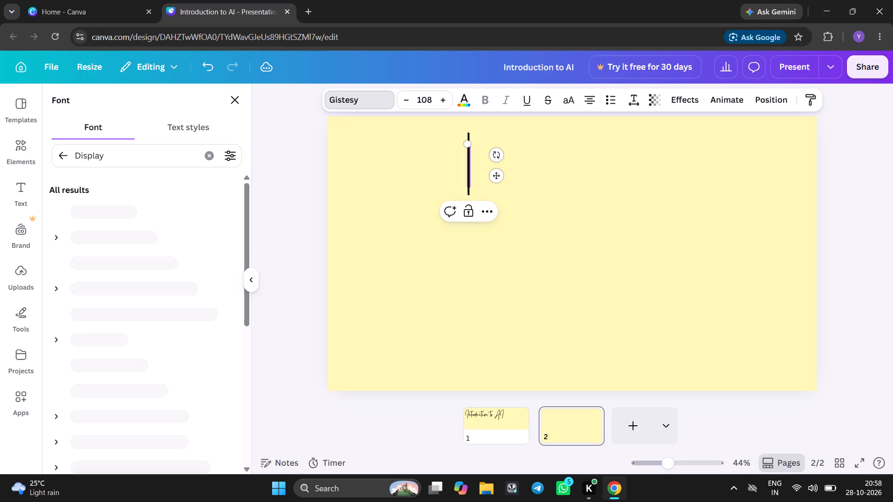
text(Defi)
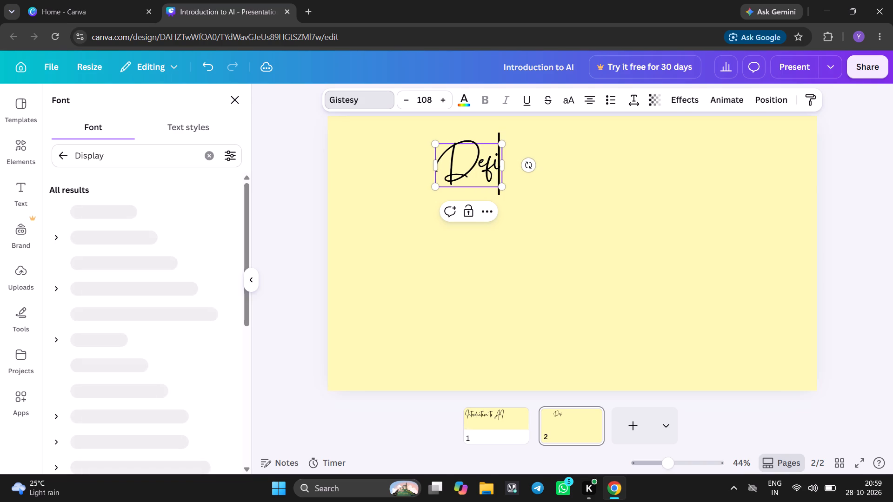
text(ni)
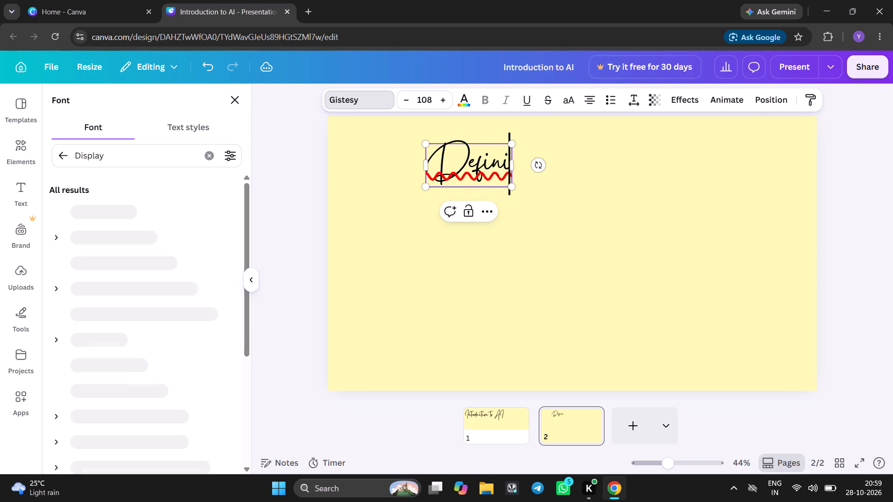
key(BackSpace)
text(ation)
key(BackSpace)
key(BackSpace)
key(BackSpace)
key(BackSpace)
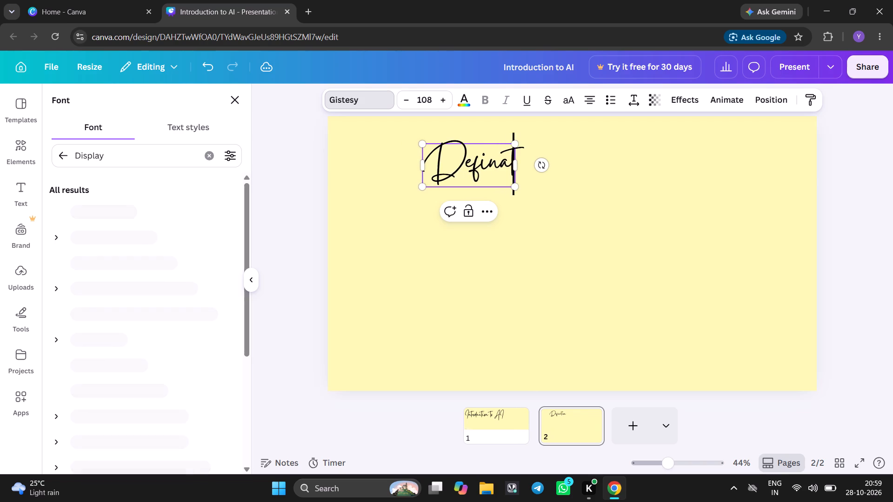
key(BackSpace)
text(ition :)
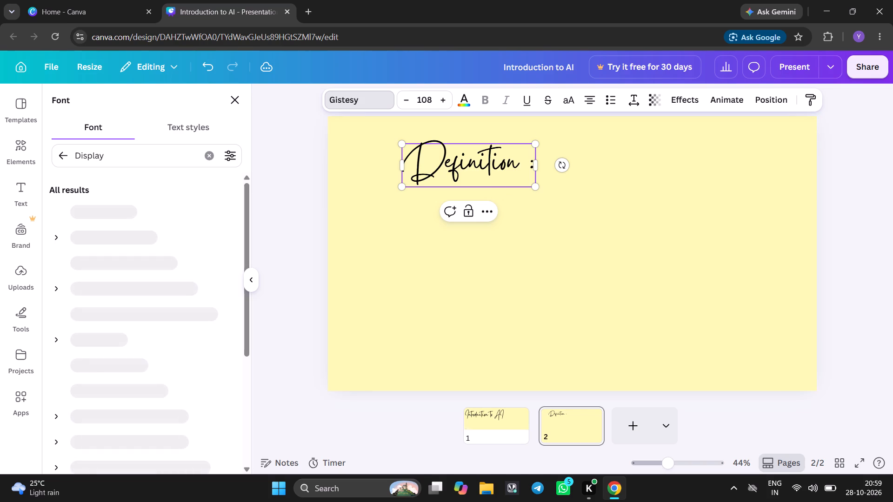
Move the "Definition :" heading into the upper-left corner of page 2, leaving a small margin.
drag(513, 187, 440, 159)
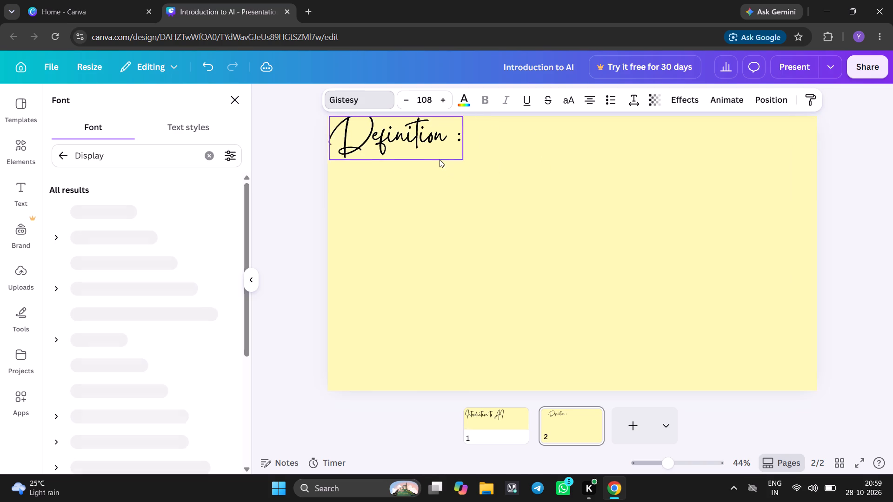
drag(440, 159, 454, 166)
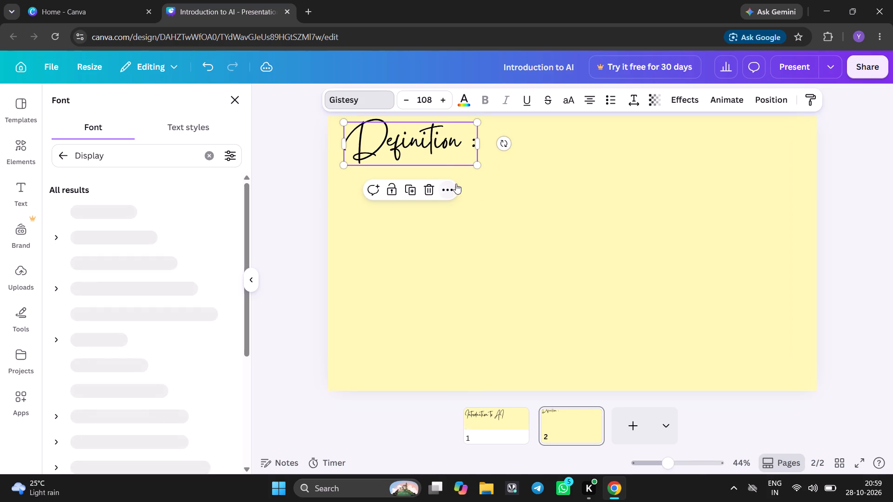
click(503, 176)
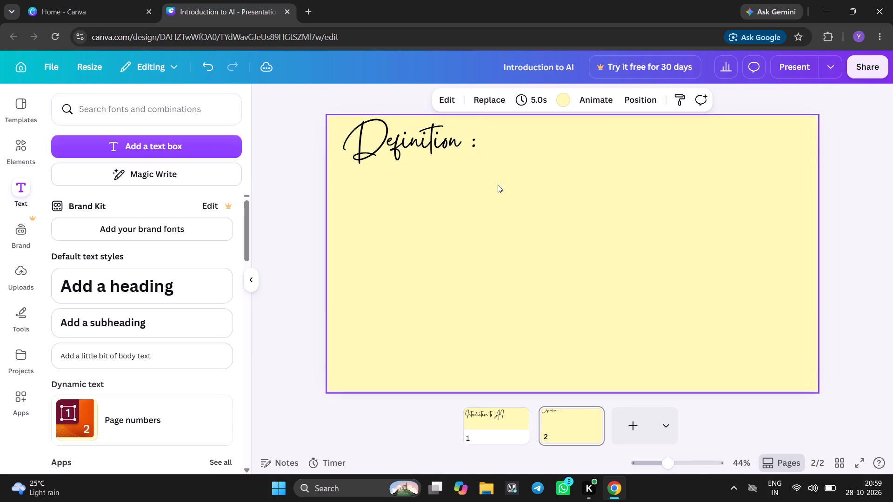
Add a second text box to page 2 and place it just below the "Definition :" heading.
click(423, 194)
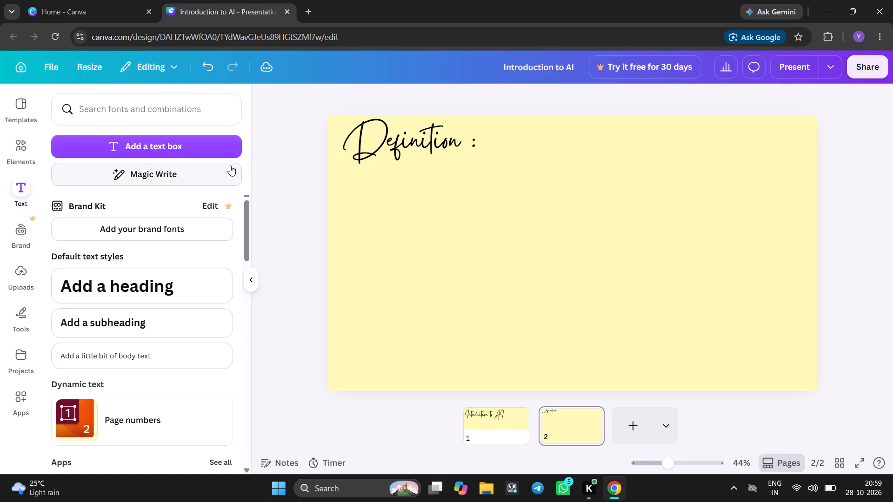
click(152, 147)
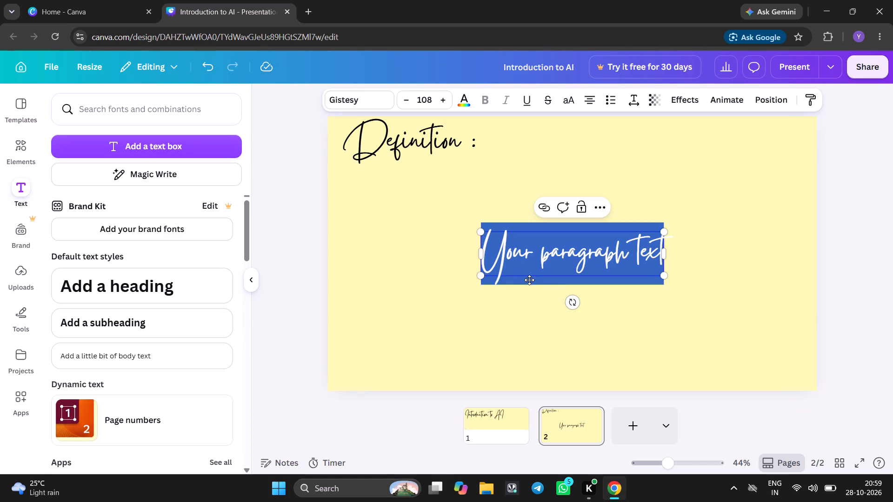
drag(527, 279, 403, 229)
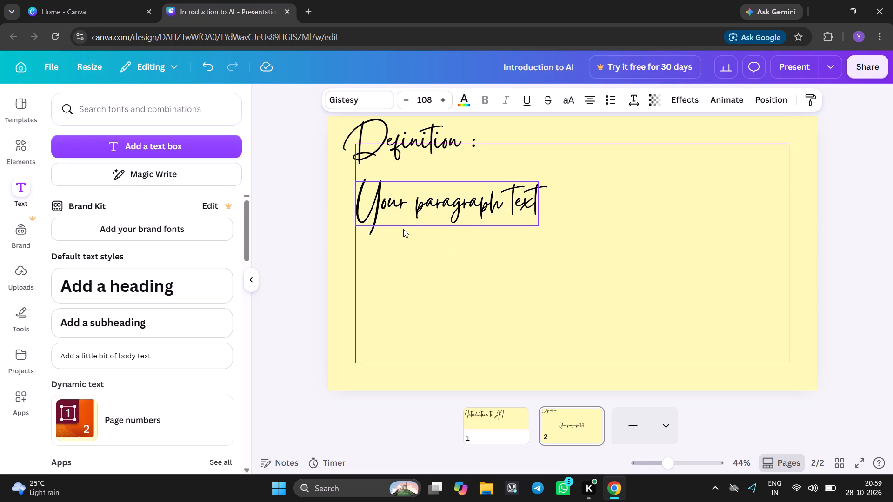
drag(403, 229, 400, 227)
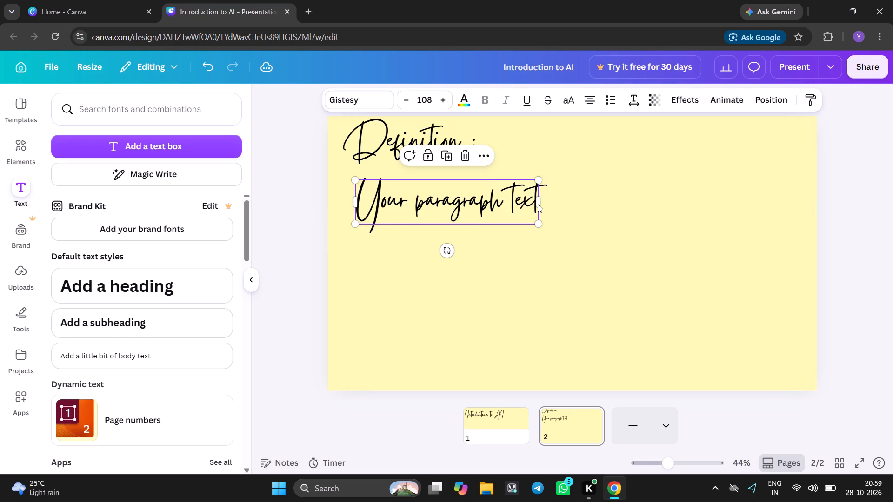
Widen the text box below the heading so it spans nearly the full width of page 2.
drag(539, 204, 822, 246)
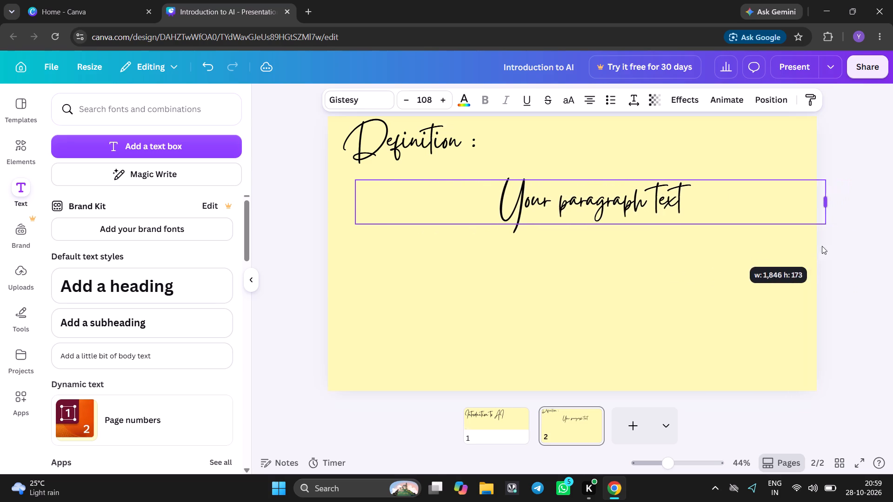
drag(822, 246, 812, 245)
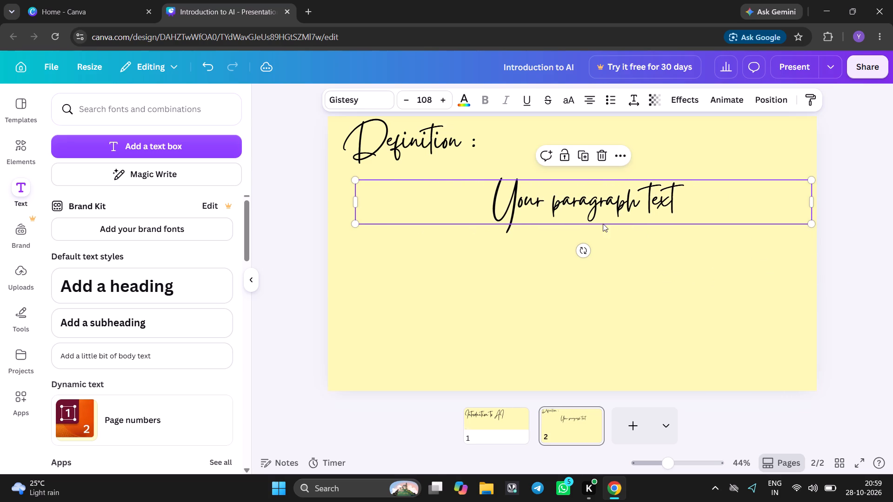
click(581, 223)
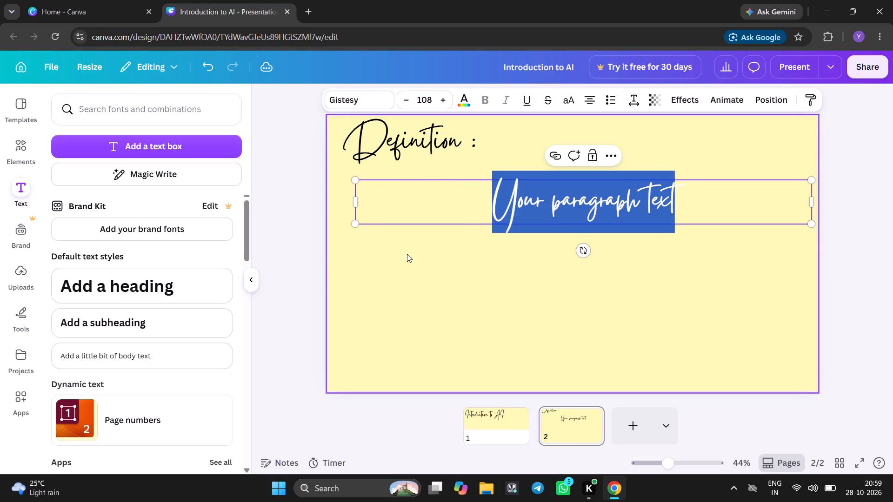
drag(358, 225, 365, 255)
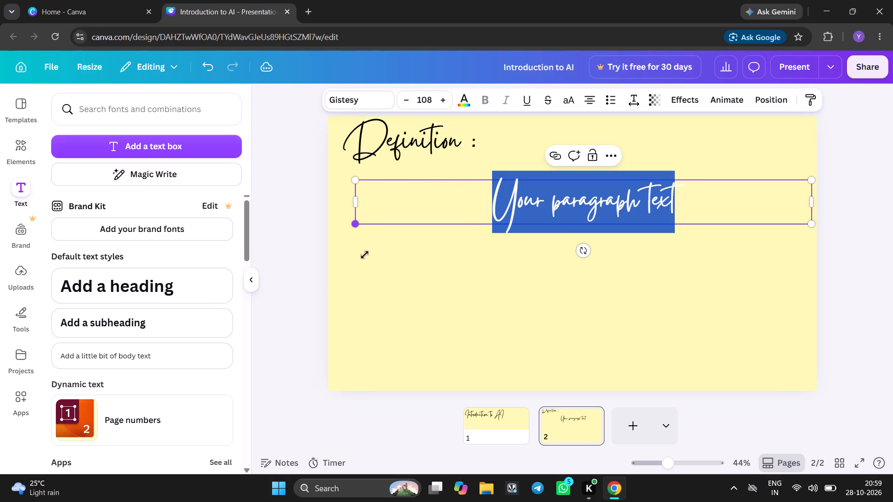
drag(365, 255, 358, 286)
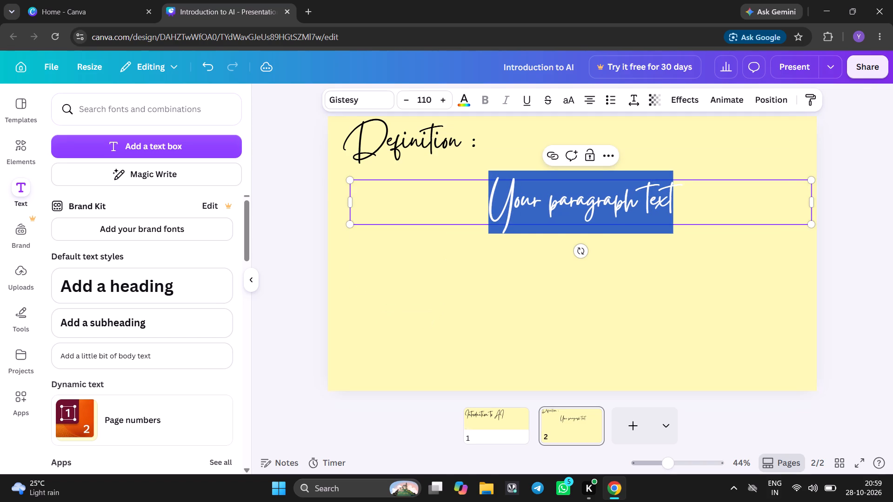
Reduce the font size of the placeholder text below the heading to 49.5.
click(546, 189)
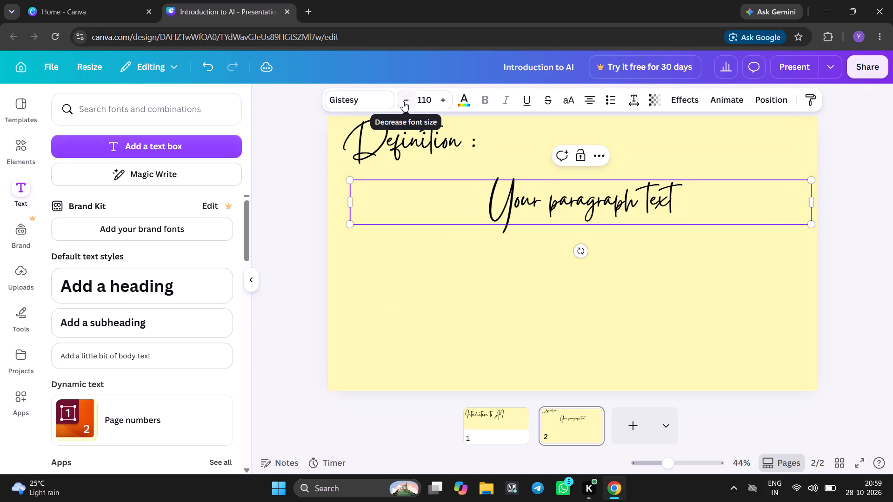
triple_click(403, 101)
click(403, 101)
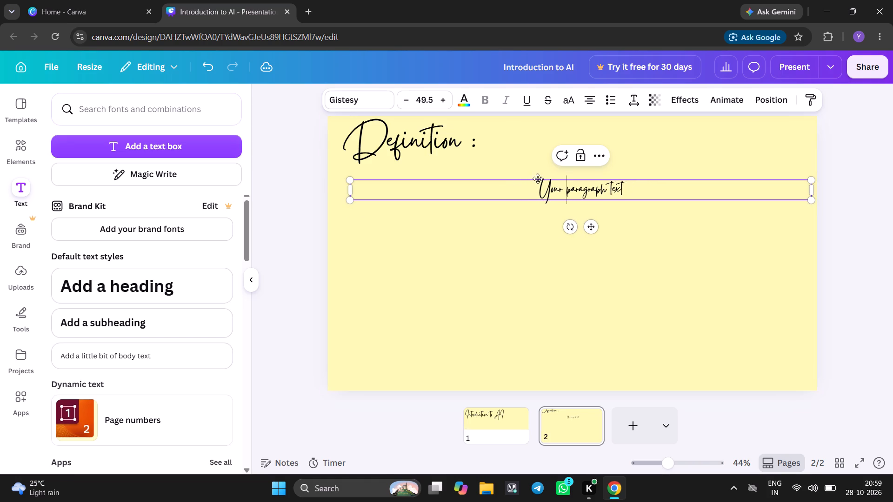
Apply the Atlante Display font to the placeholder text below the "Definition :" heading.
click(633, 191)
click(367, 97)
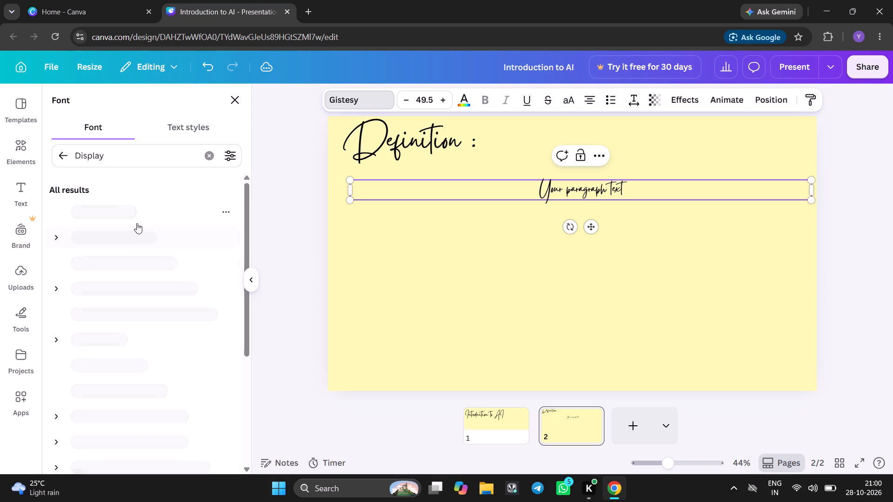
click(150, 211)
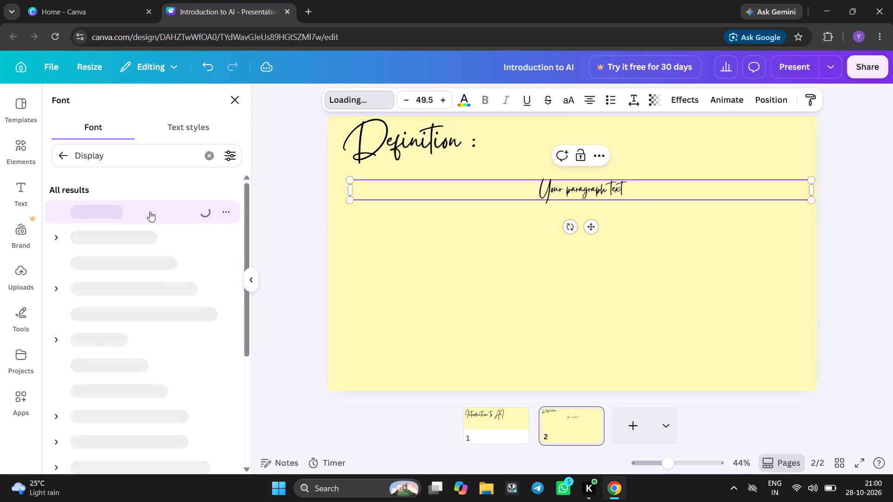
click(373, 195)
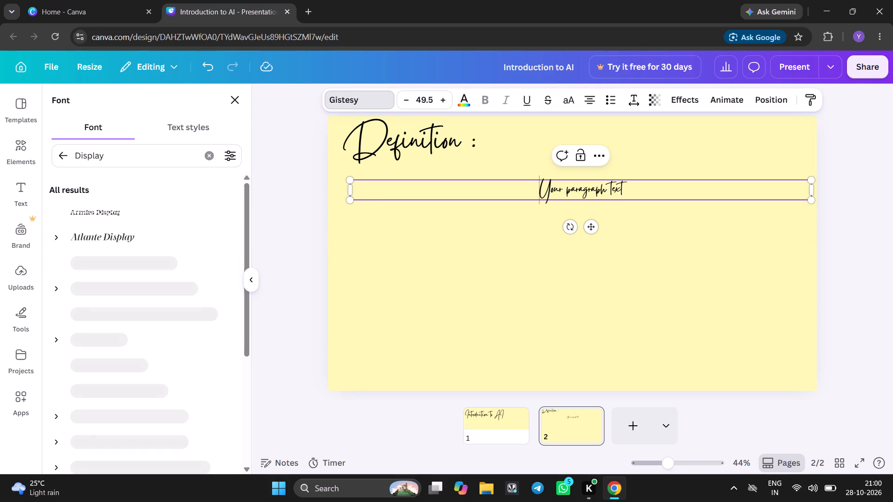
click(139, 238)
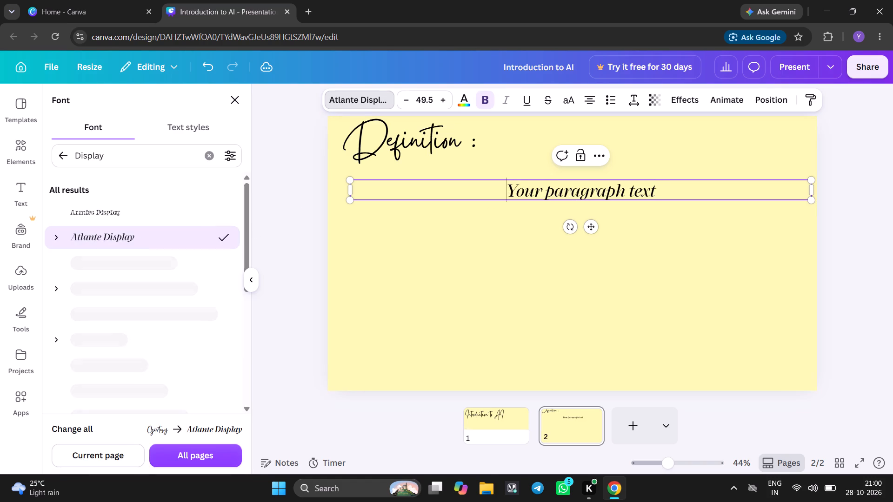
Clear all the placeholder text from the text box below the "Definition :" heading.
text(df)
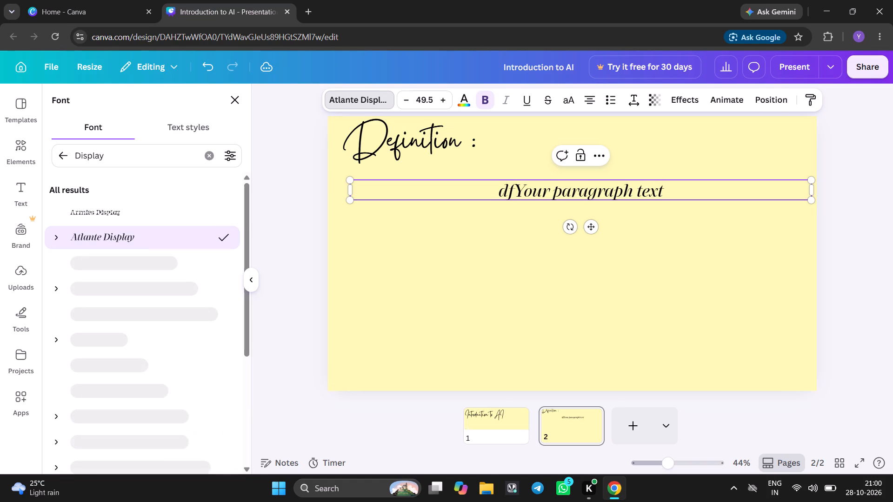
key(BackSpace)
key(BackSpace)
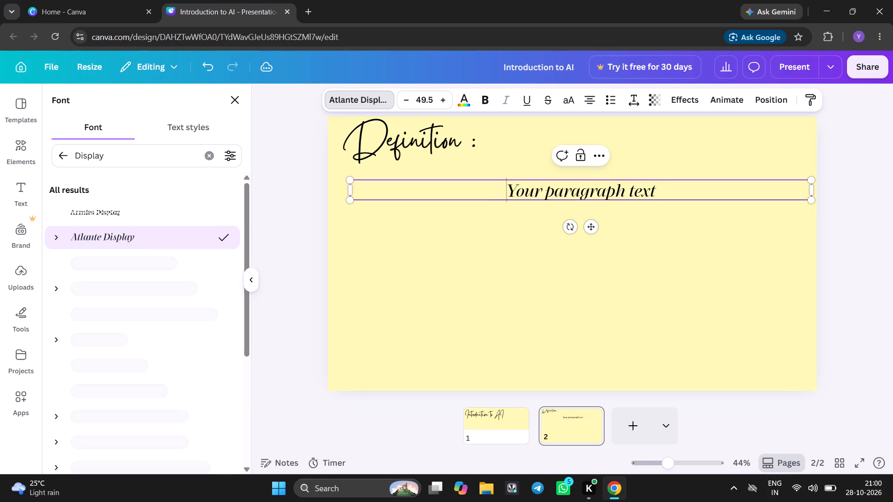
key(Right)
key(Right)
key(Right)
key(Right)
key(Right)
key(Right)
key(Right)
key(Right)
key(Right)
key(Right)
key(Right)
key(Right)
key(Right)
key(Right)
key(Right)
key(Right)
key(Right)
key(Right)
key(Right)
key(Right)
key(BackSpace)
key(BackSpace)
key(BackSpace)
key(BackSpace)
key(BackSpace)
key(BackSpace)
key(BackSpace)
key(BackSpace)
key(BackSpace)
key(BackSpace)
key(BackSpace)
key(BackSpace)
key(BackSpace)
key(BackSpace)
key(BackSpace)
key(BackSpace)
key(BackSpace)
key(BackSpace)
key(BackSpace)
key(BackSpace)
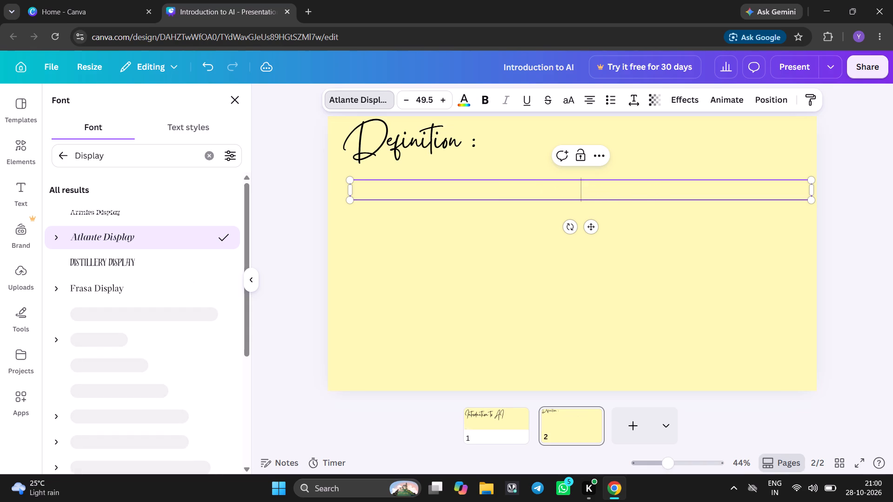
key(BackSpace)
Left-align the emptied text box below the heading and enter the letter "j" in it.
click(593, 98)
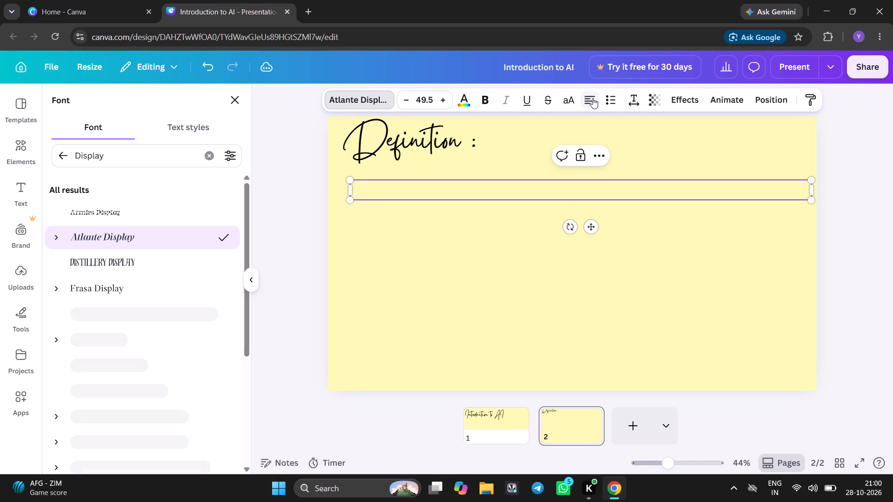
key(j)
Replace the "j" in the text box below the heading with "Artificial Intelligence stands for".
key(BackSpace)
key(space)
key(shift+a)
text(rtificial Intelligence)
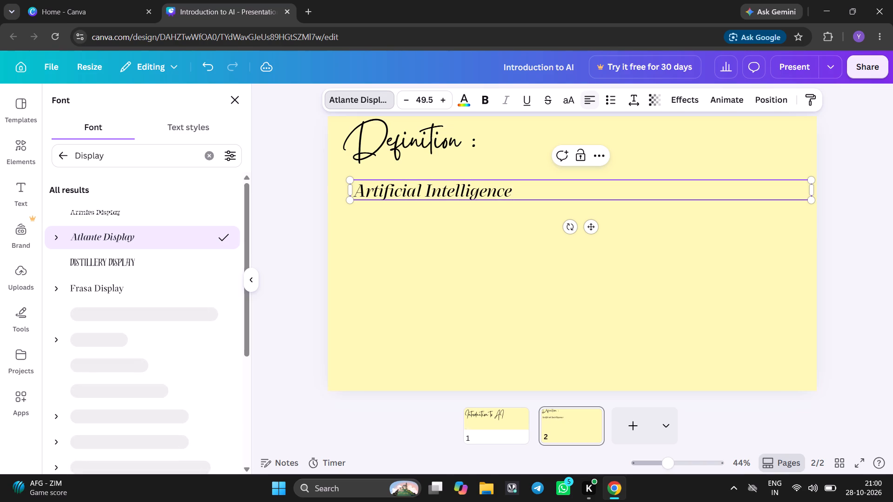
key(space)
text(str)
key(BackSpace)
text(ands fro)
key(BackSpace)
key(BackSpace)
text(or)
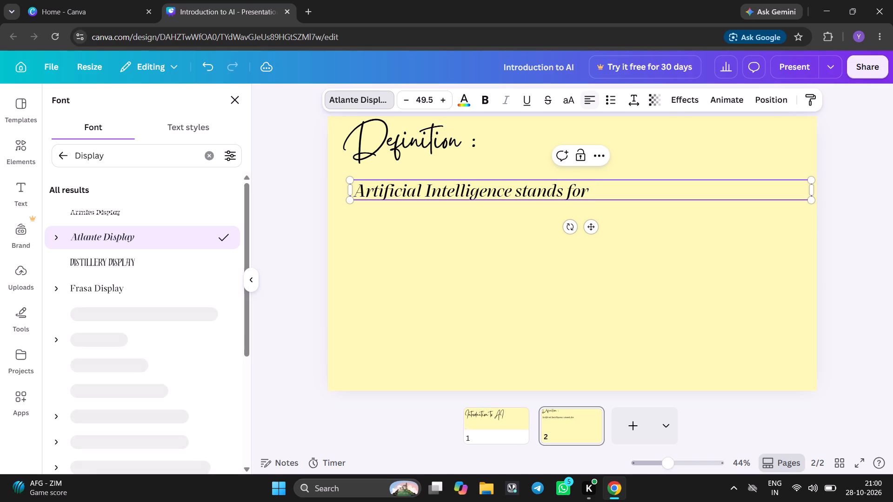
Continue the definition sentence with "making computer or machines".
key(space)
text(th)
key(BackSpace)
key(BackSpace)
text(makin)
text(g)
key(space)
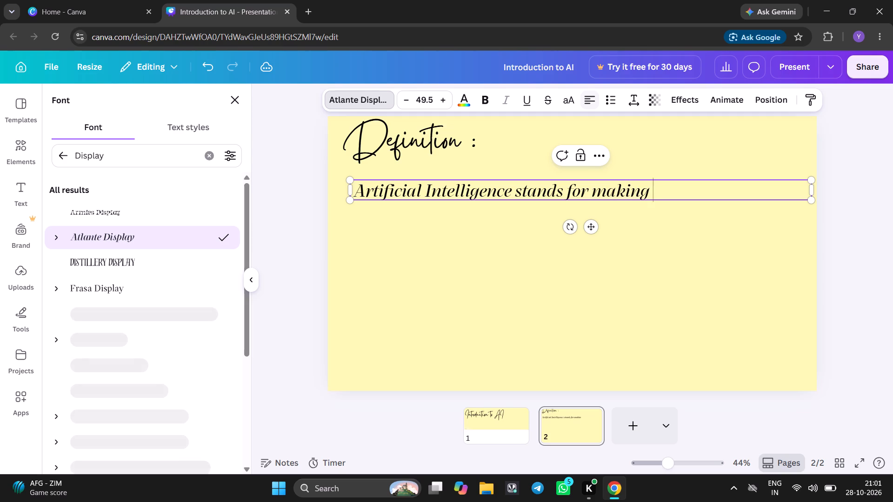
key(c)
text(omputer or machines)
key(space)
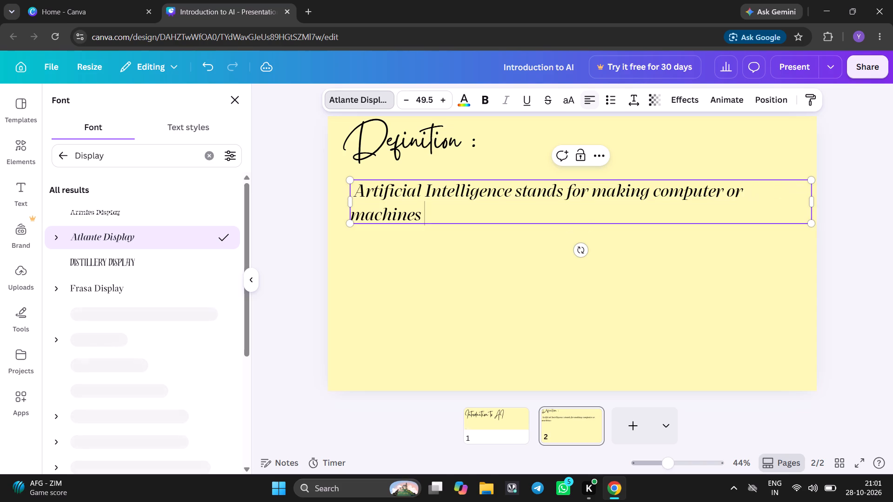
Extend the definition sentence with "able to do the task".
text(abl)
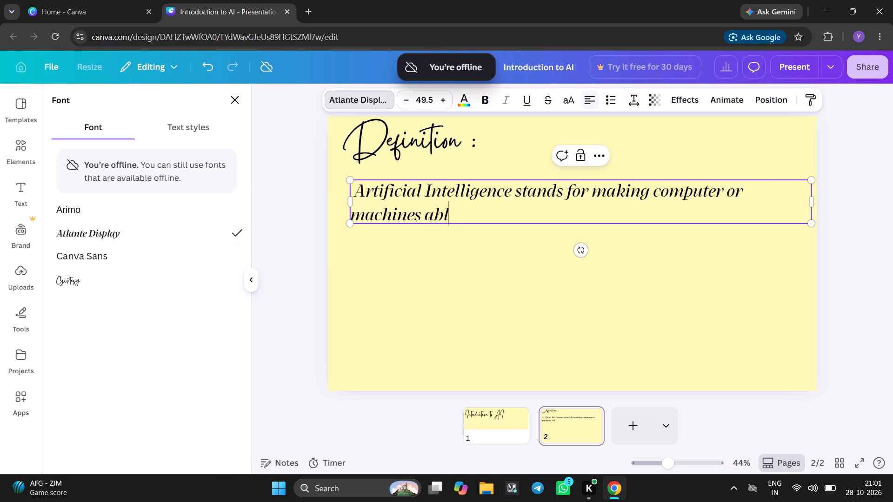
key(e)
key(space)
text(to)
key(space)
text(do tak)
key(BackSpace)
text(sk)
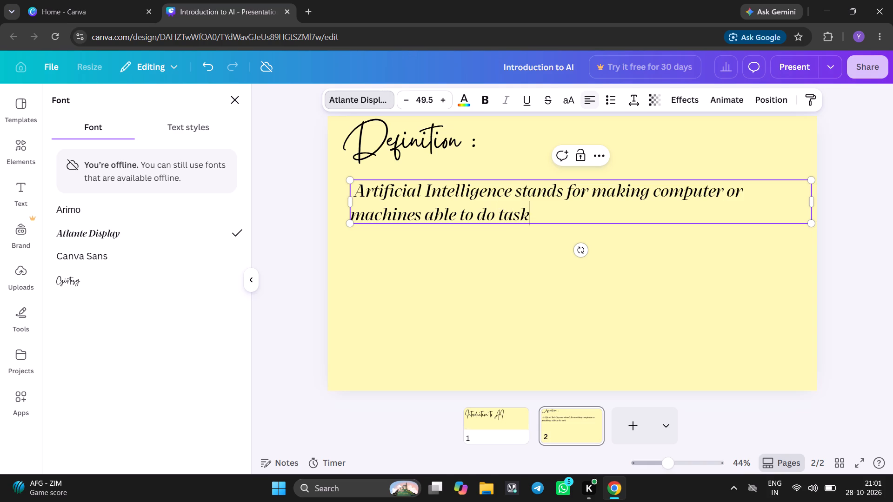
key(space)
key(BackSpace)
key(BackSpace)
key(BackSpace)
key(BackSpace)
key(BackSpace)
text(the task)
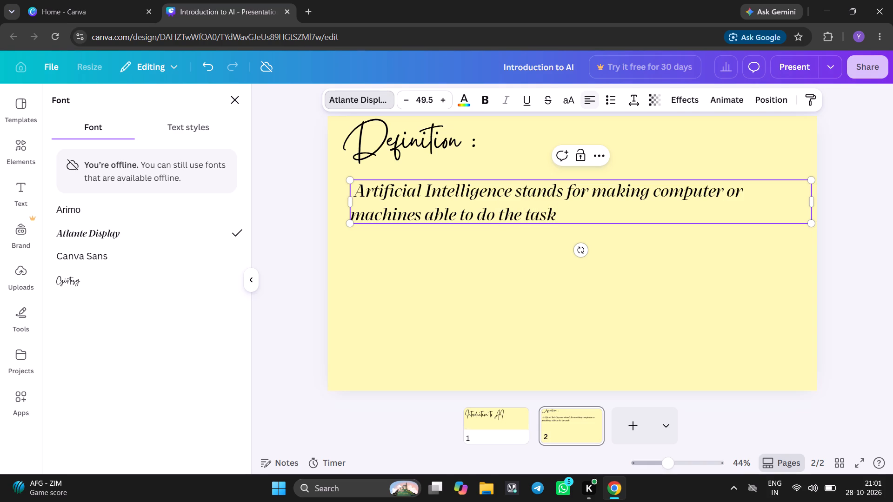
Finish the definition sentence with "which usually requires human intelligence.".
key(space)
text(which usually requires human intellin)
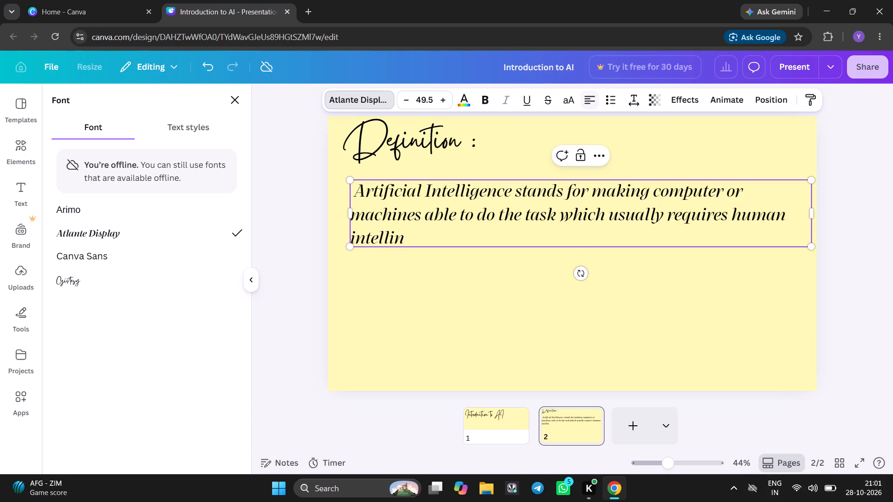
key(BackSpace)
key(BackSpace)
text(igence)
key(period)
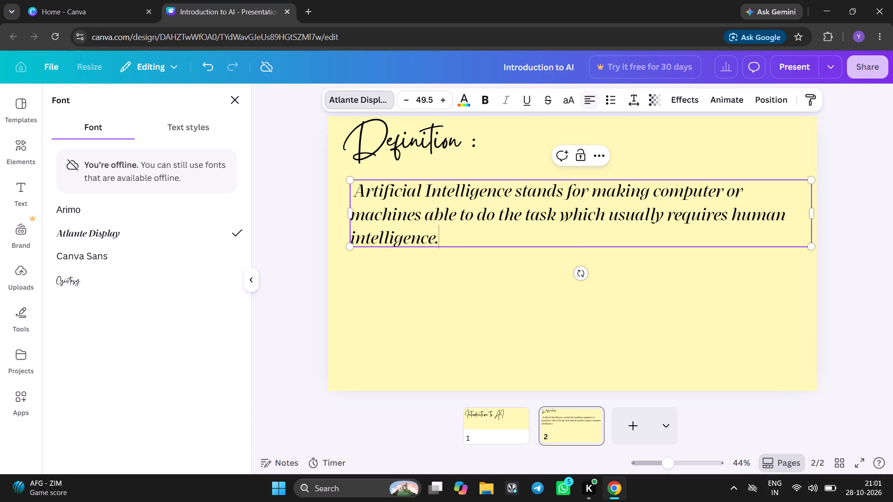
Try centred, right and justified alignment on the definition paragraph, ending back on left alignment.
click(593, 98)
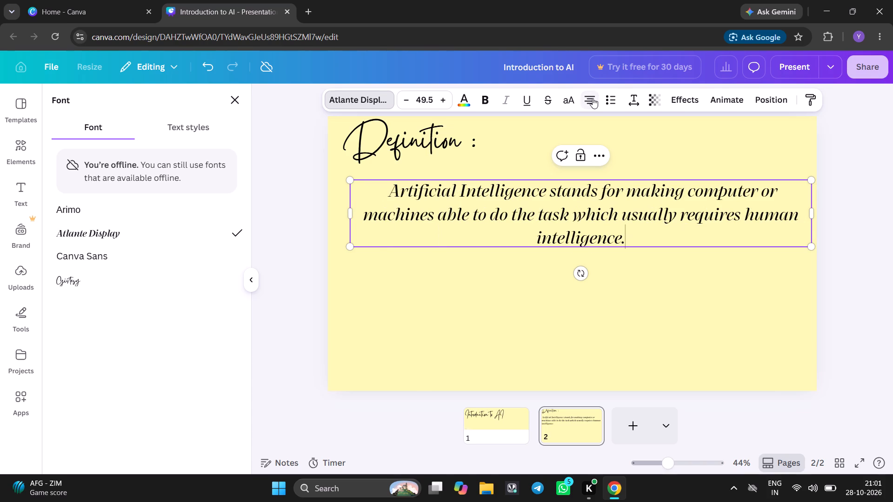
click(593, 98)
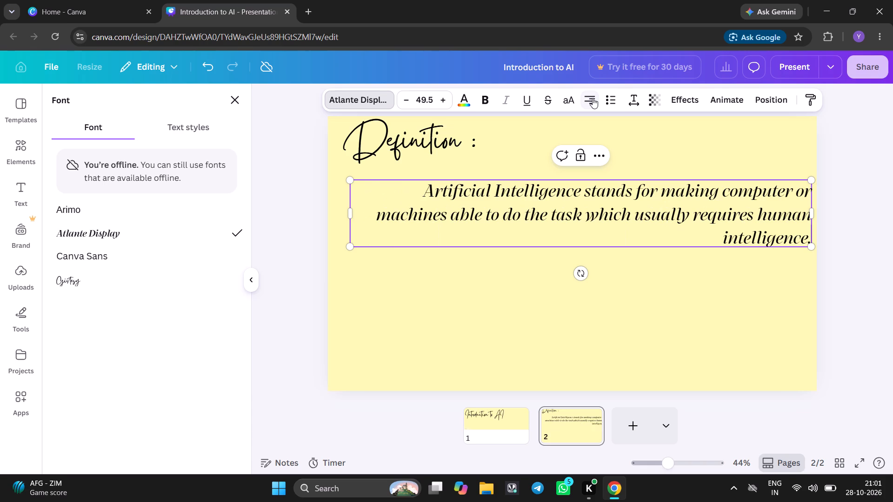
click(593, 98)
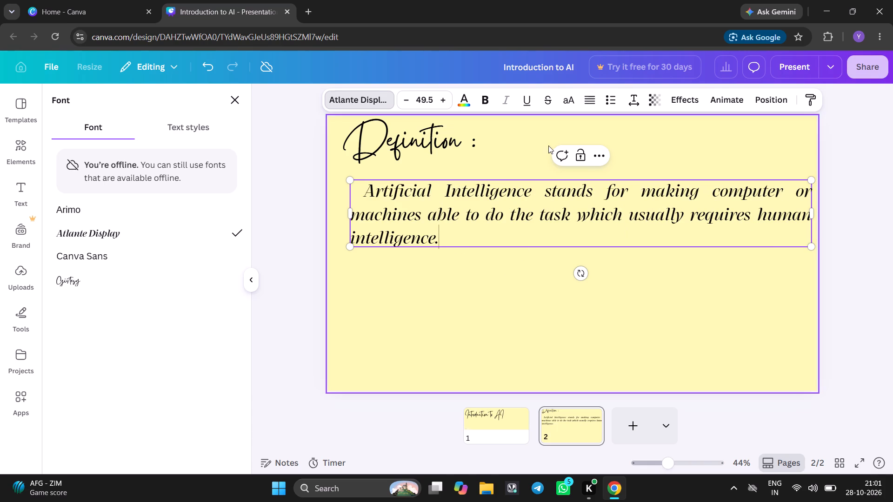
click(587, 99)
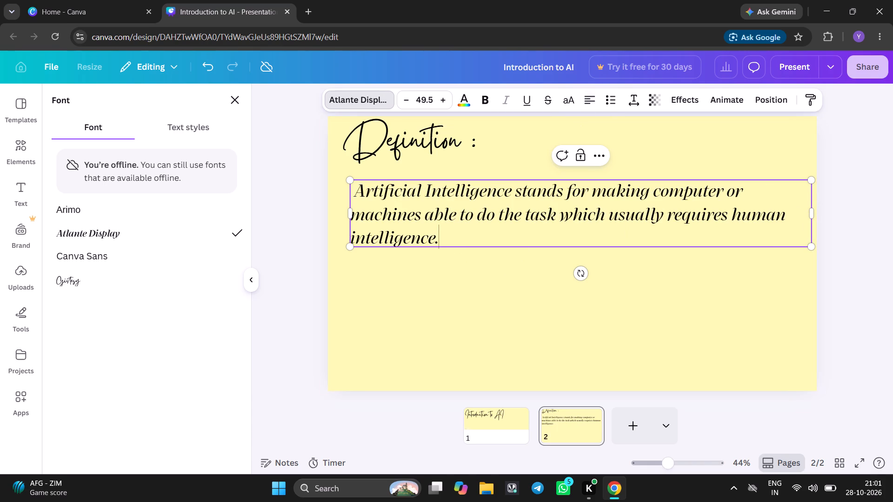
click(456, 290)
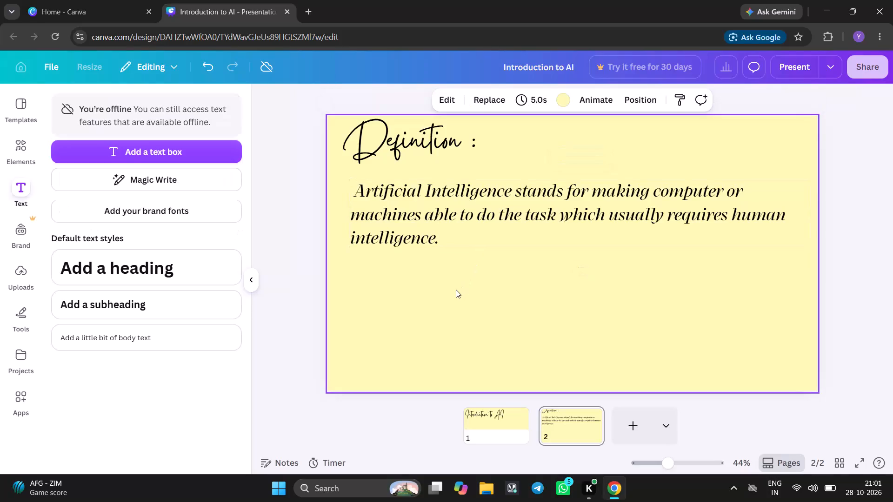
Change the "Definition :" heading's font to Canva Sans and widen its text box to fit the heading on one line.
click(433, 144)
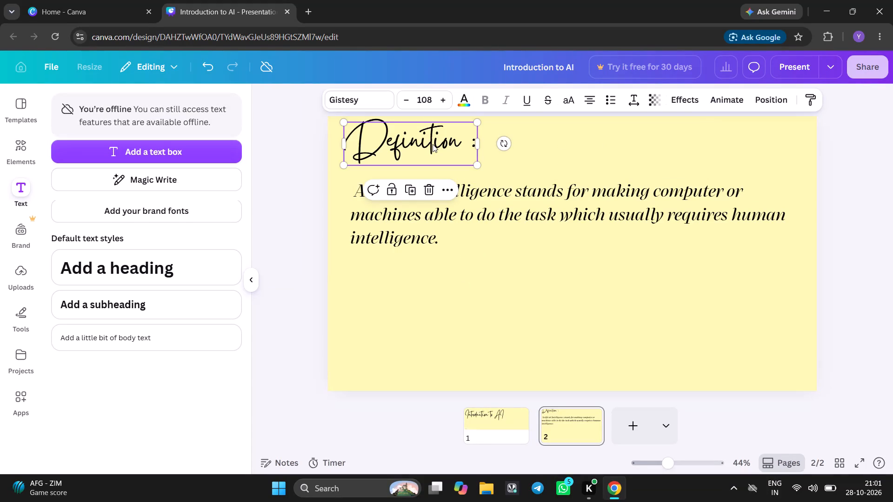
click(345, 106)
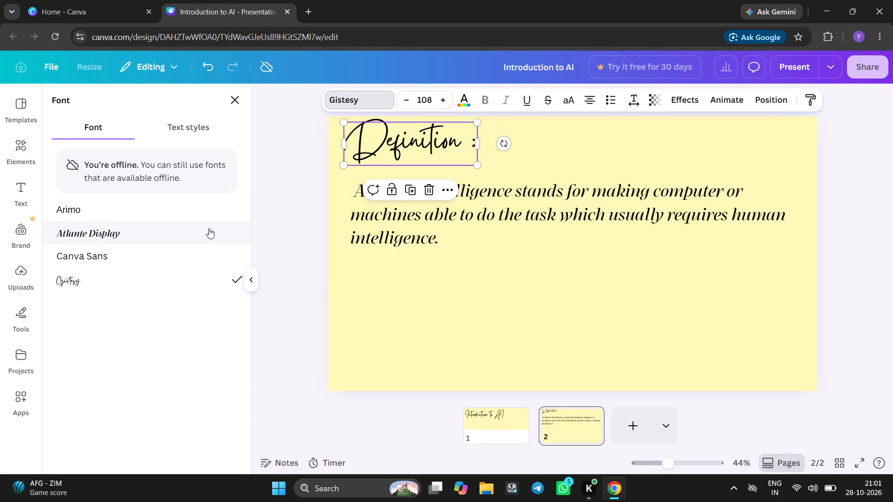
click(156, 260)
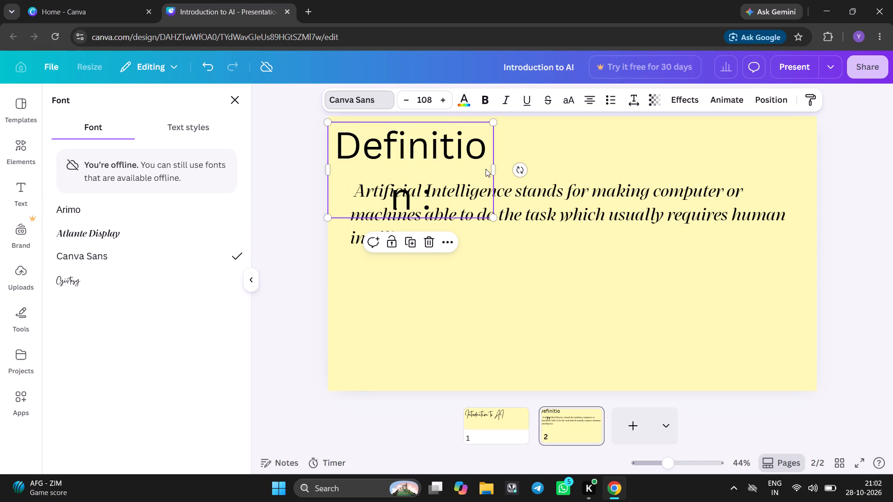
drag(495, 168, 548, 140)
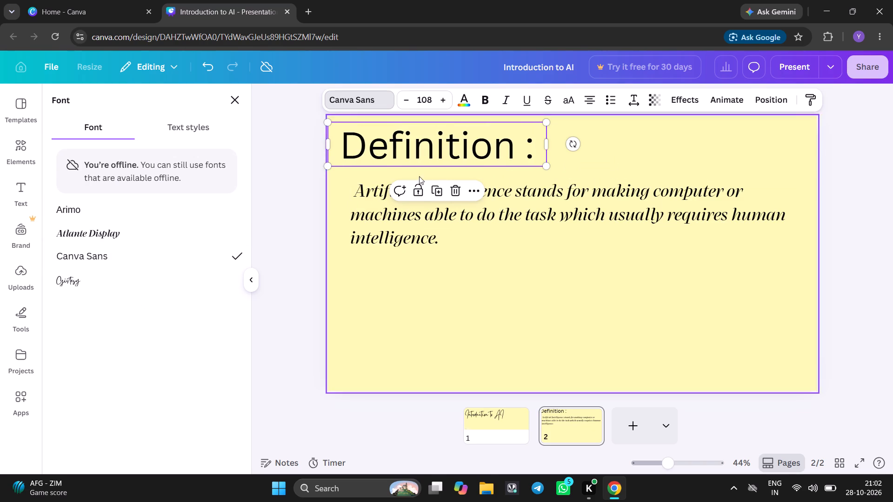
Make the "Definition :" heading bold and reduce its font size to 86.3.
click(481, 99)
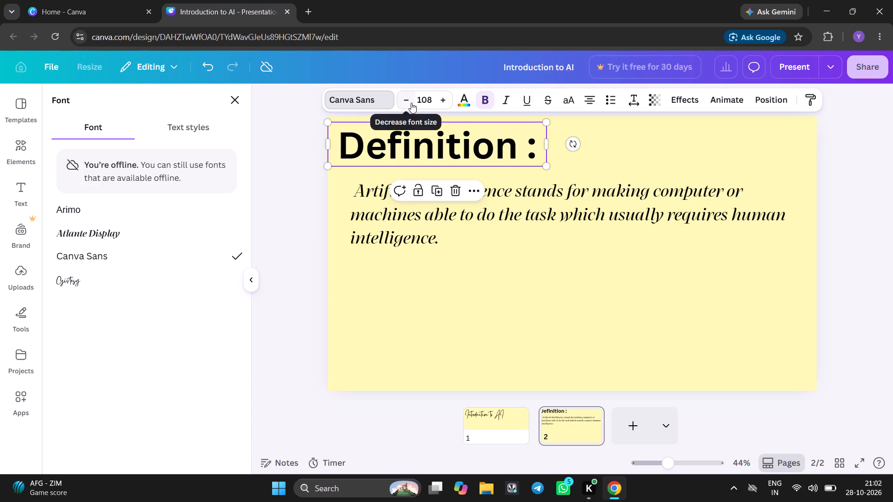
triple_click(408, 101)
double_click(408, 101)
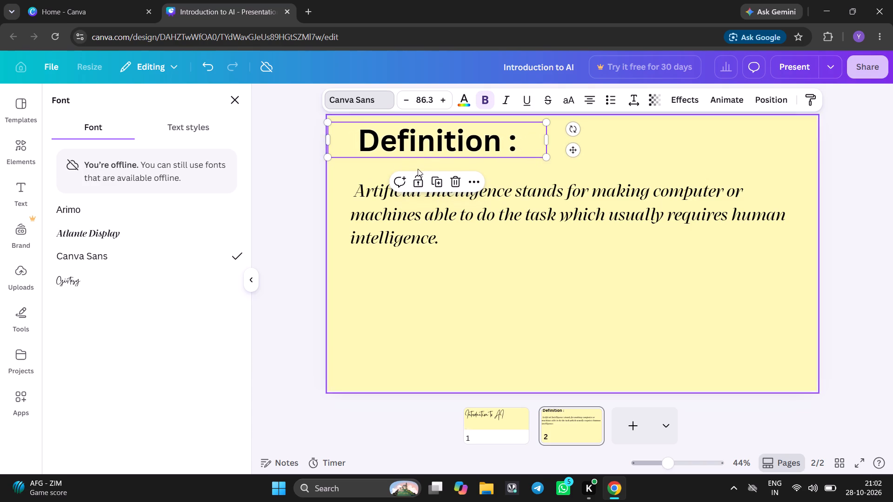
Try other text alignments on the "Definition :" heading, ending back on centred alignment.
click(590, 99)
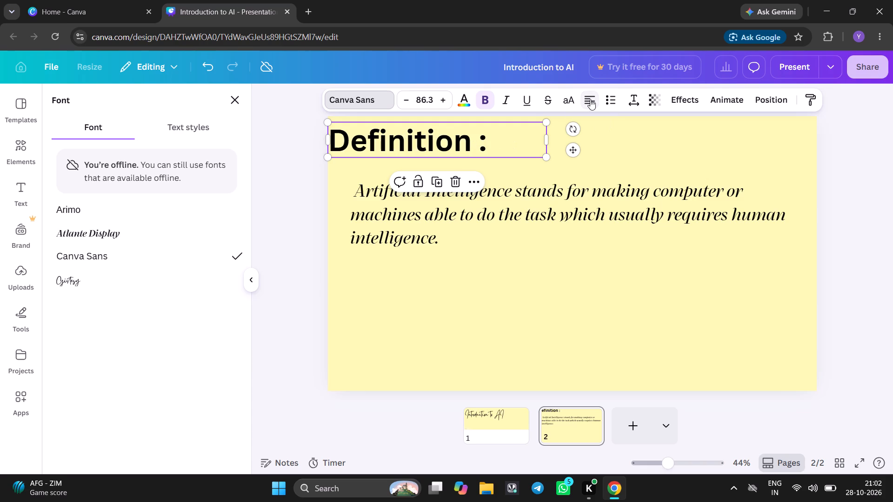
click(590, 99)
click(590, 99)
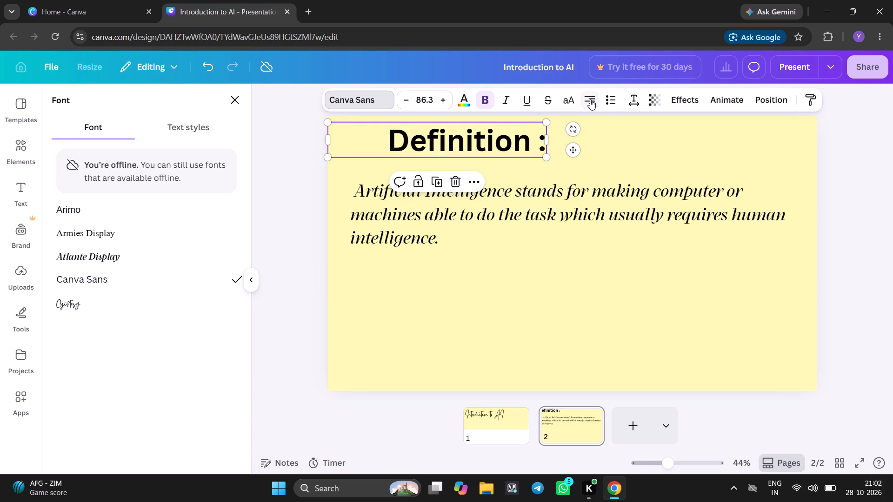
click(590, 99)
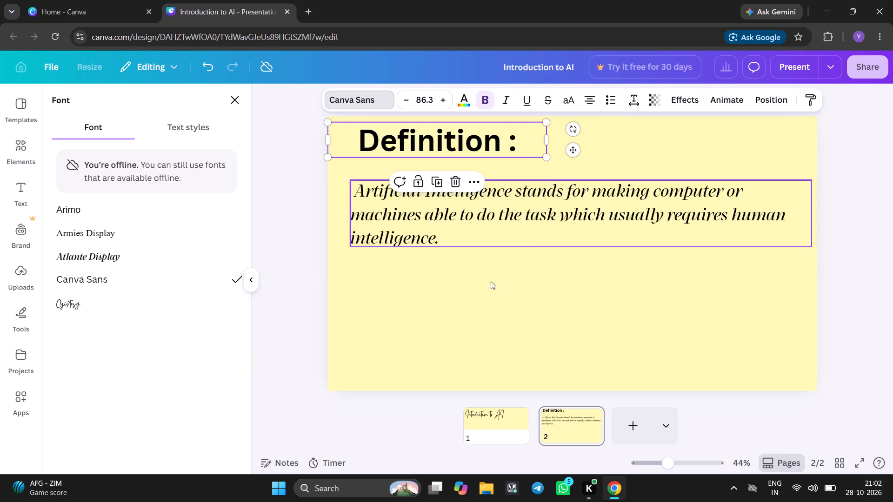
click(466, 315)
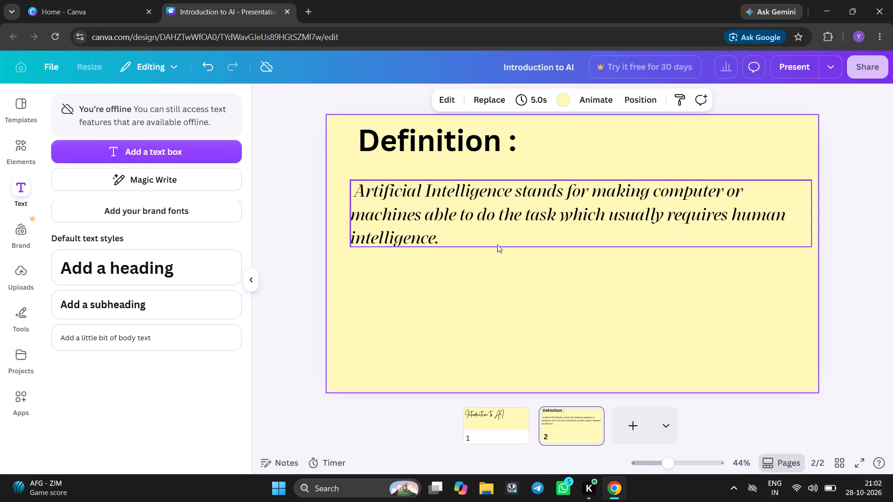
Move the definition paragraph up so it sits directly beneath the "Definition :" heading on page 2.
click(511, 215)
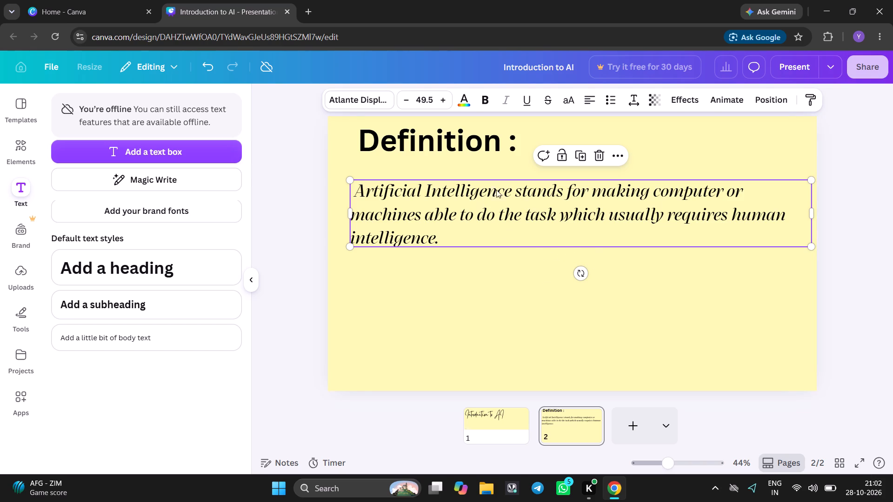
drag(520, 225, 513, 212)
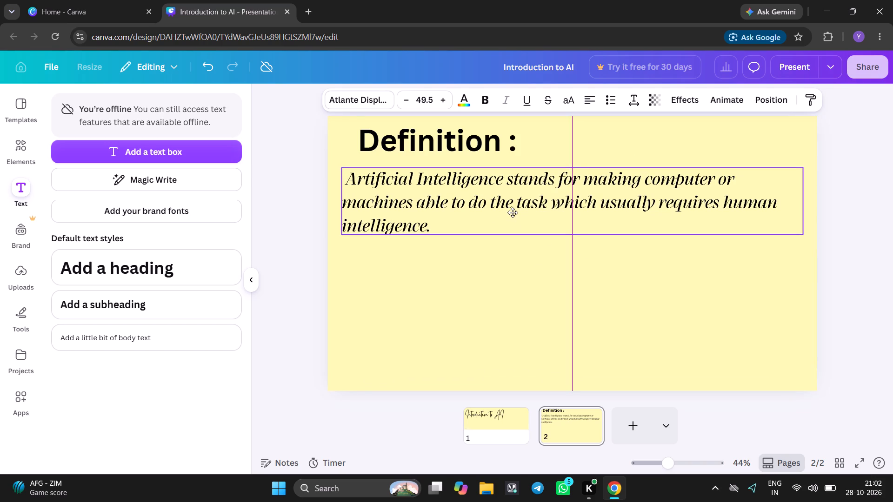
drag(513, 212, 520, 206)
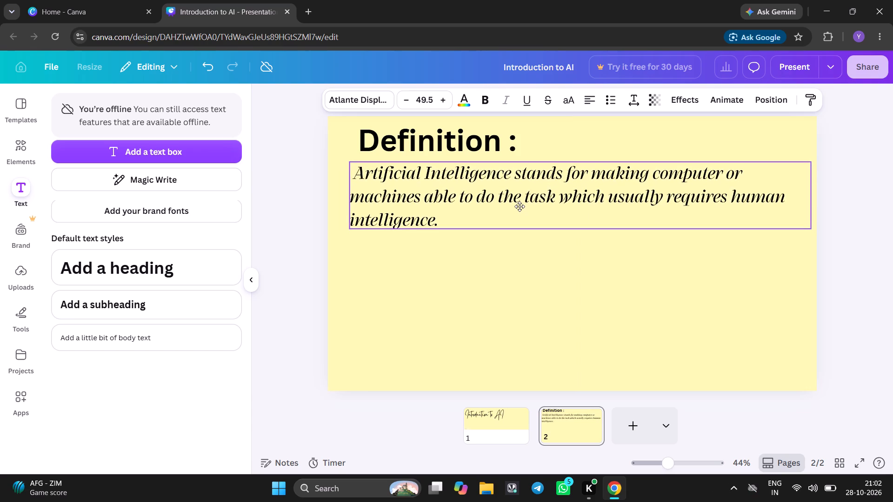
drag(520, 206, 523, 206)
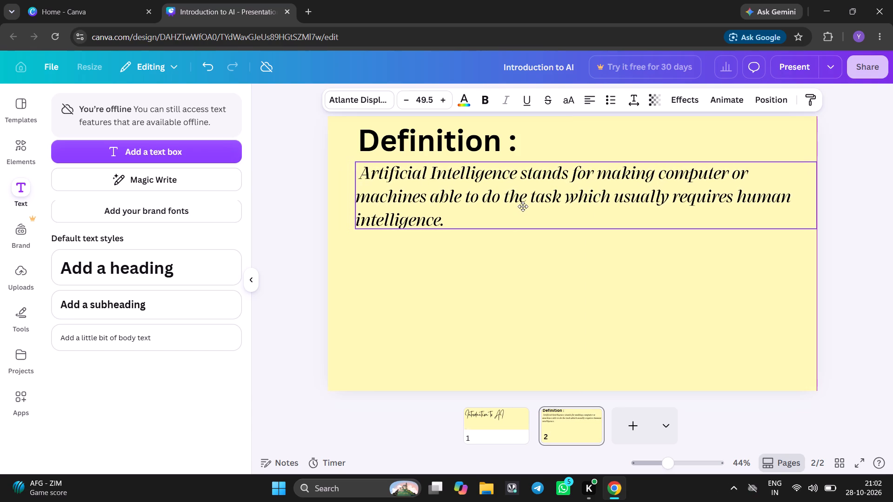
drag(523, 206, 522, 205)
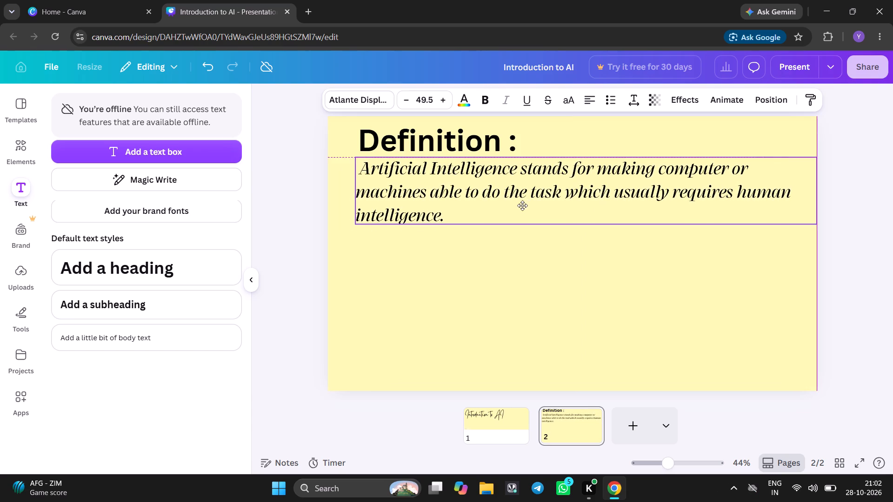
drag(522, 205, 523, 206)
click(490, 269)
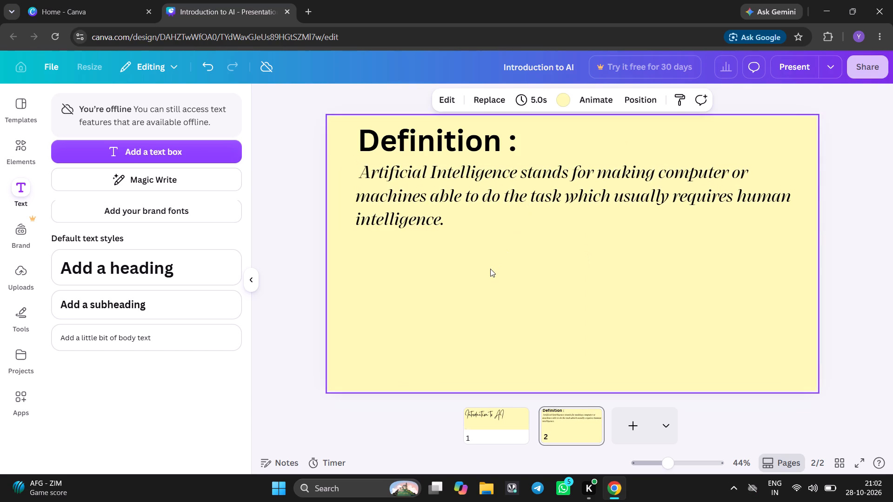
click(378, 262)
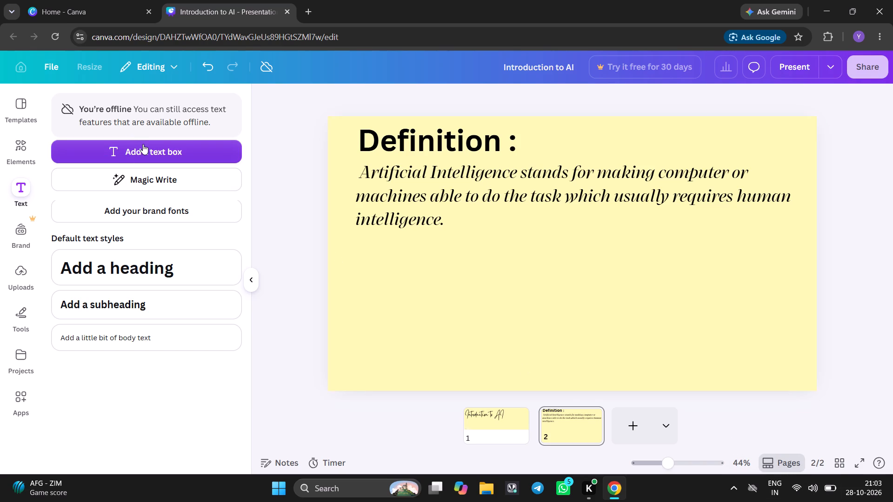
Add a new text box on page 2 reading "Uses:".
click(182, 153)
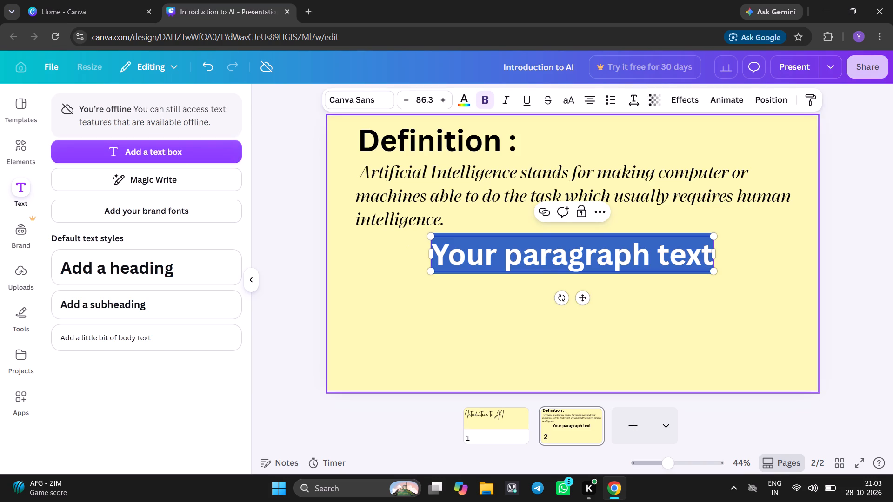
key(BackSpace)
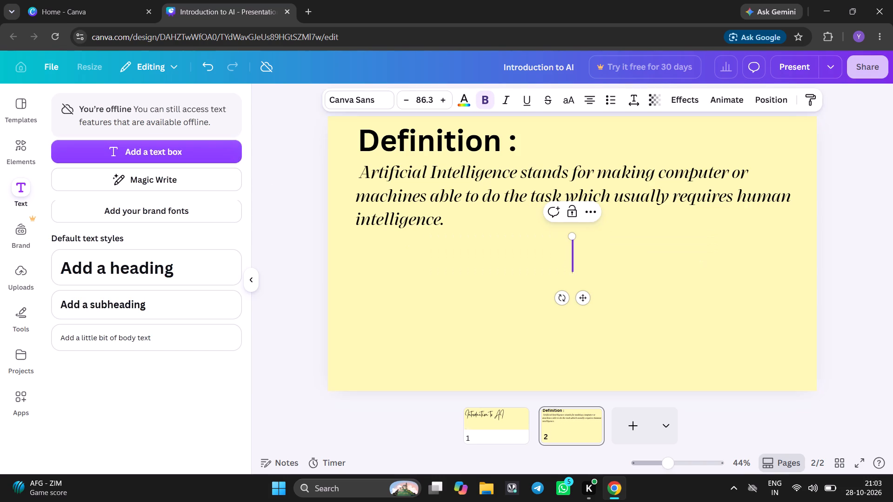
key(shift+u)
text(ses)
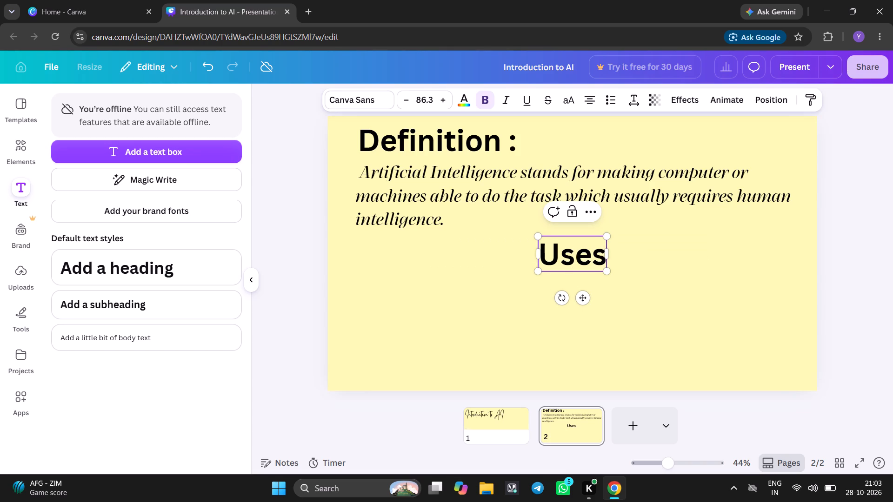
key(shift+colon)
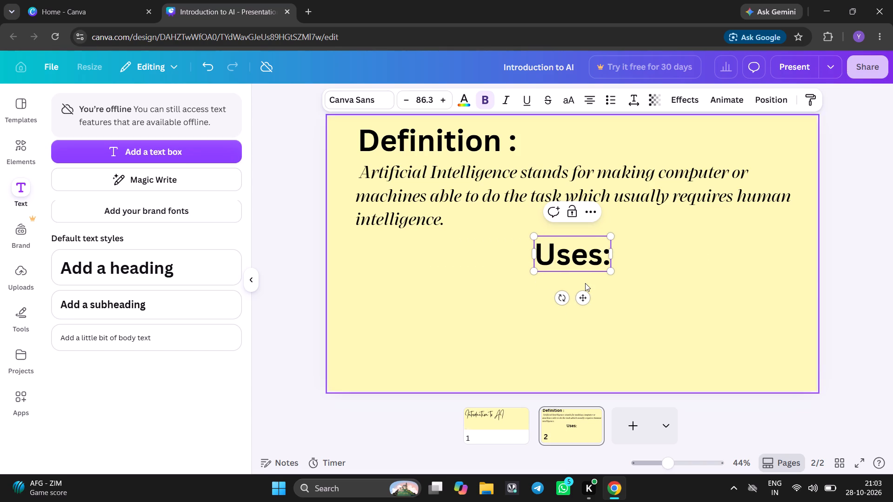
Position the "Uses:" heading just below the definition paragraph, aligned with the paragraph's left edge.
drag(584, 297, 456, 297)
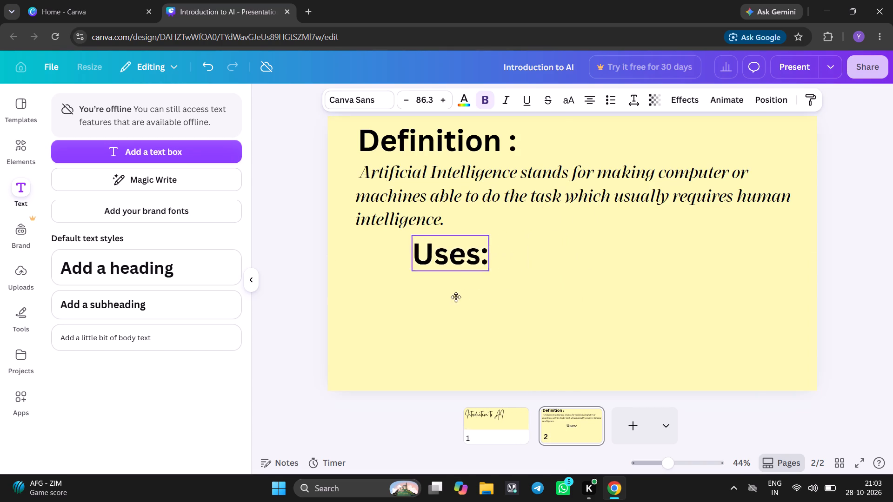
drag(456, 297, 412, 299)
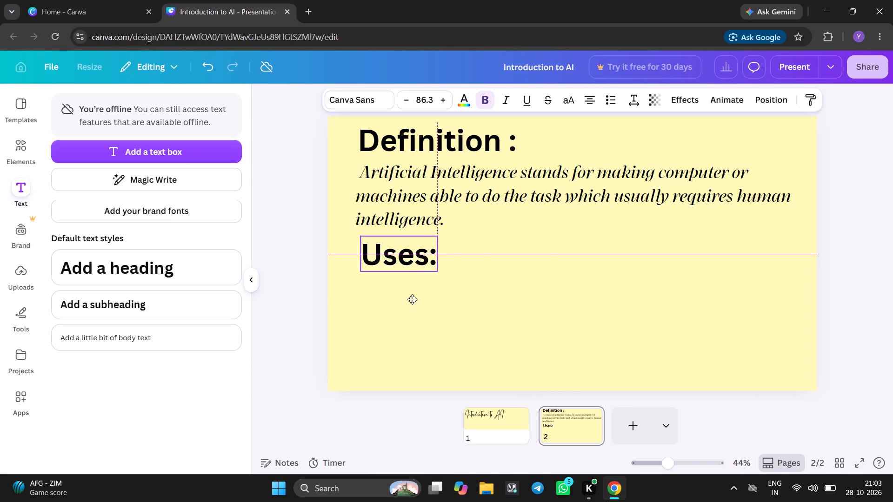
drag(412, 299, 410, 299)
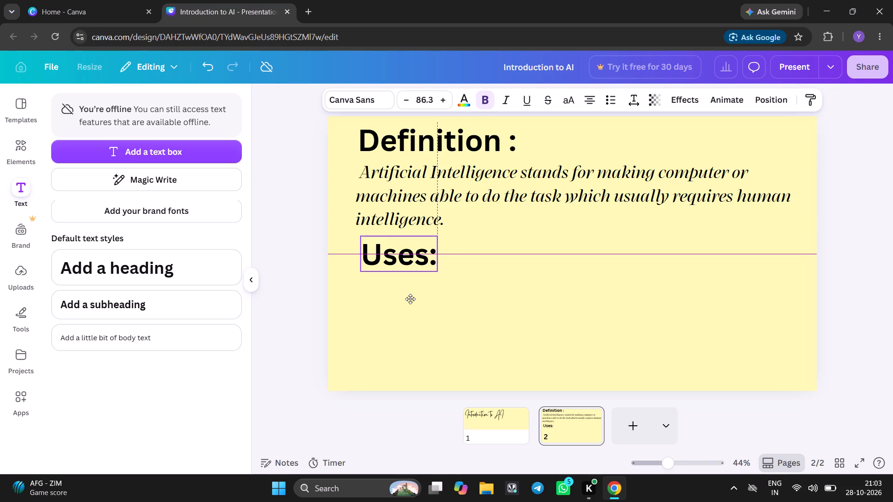
drag(410, 299, 400, 304)
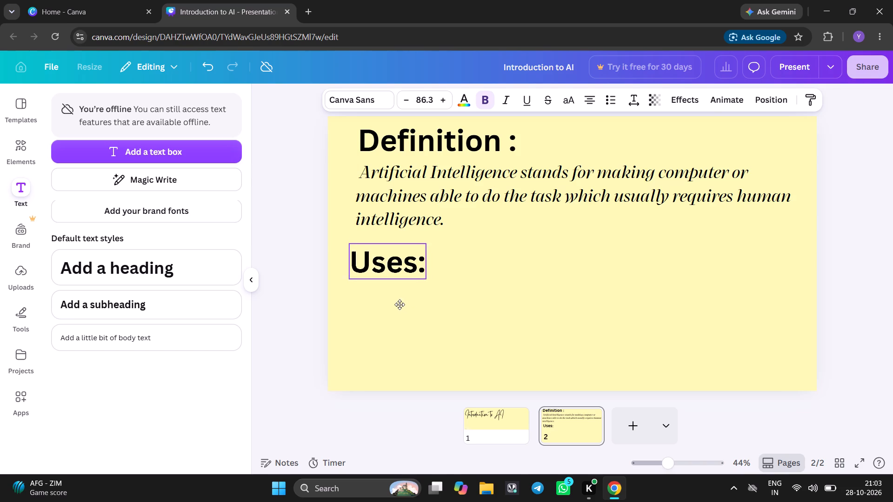
drag(400, 304, 405, 301)
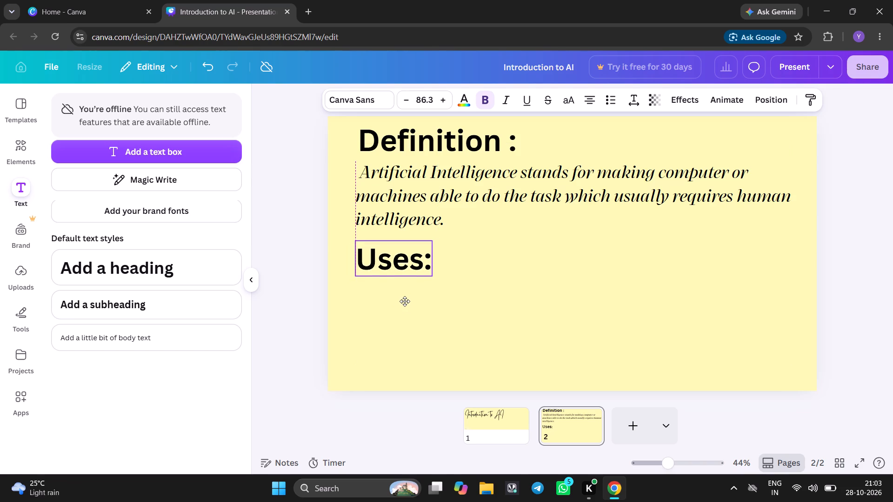
drag(405, 301, 407, 298)
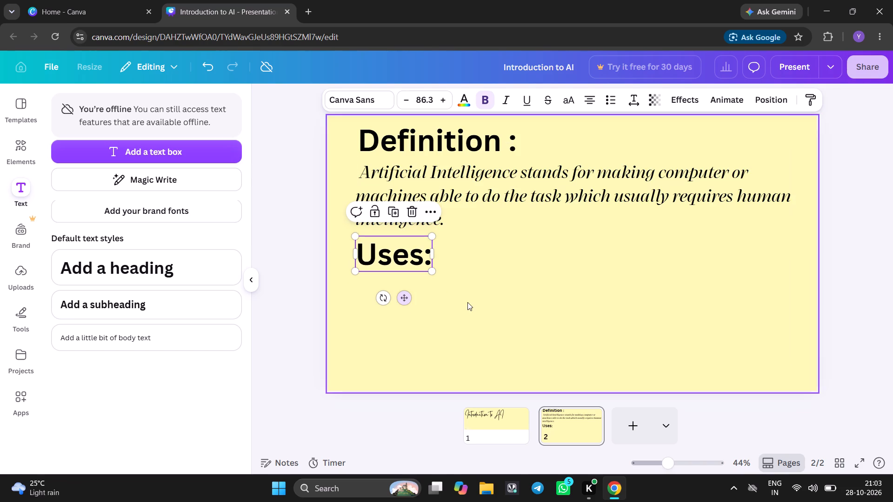
click(463, 305)
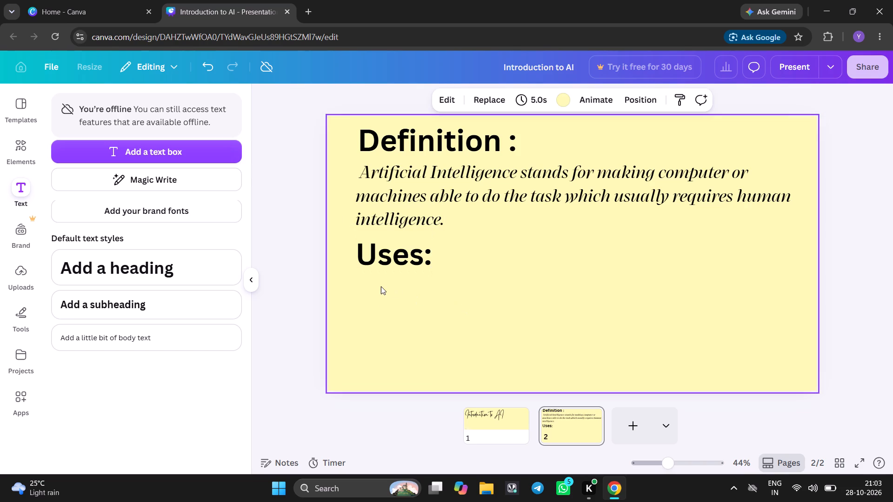
Add another text box and place it beneath the "Uses:" heading, aligned with the heading's left edge.
click(170, 150)
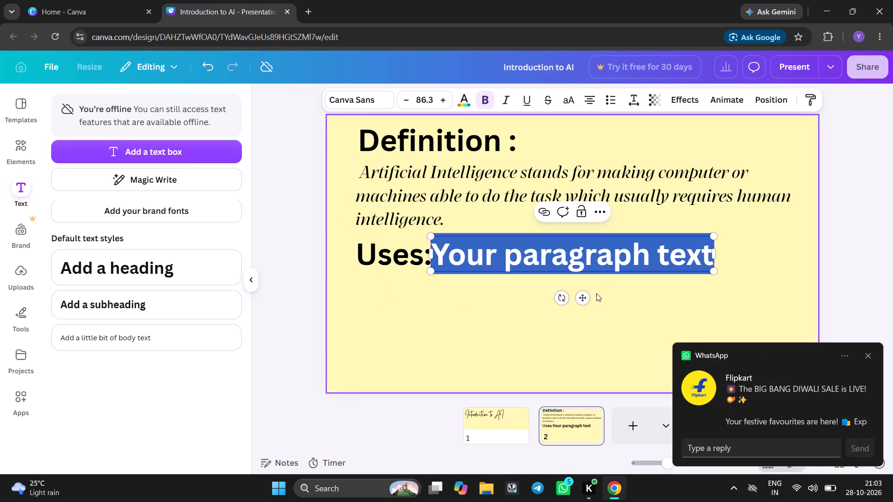
drag(585, 299, 583, 302)
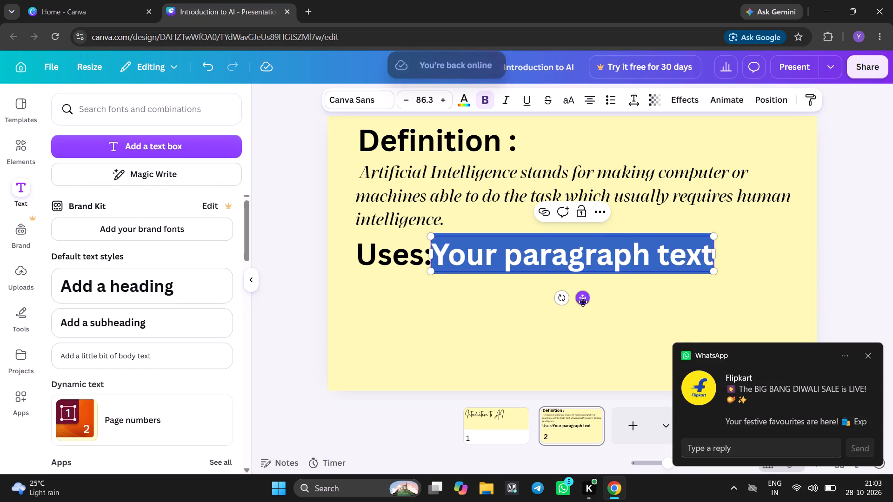
drag(583, 302, 516, 339)
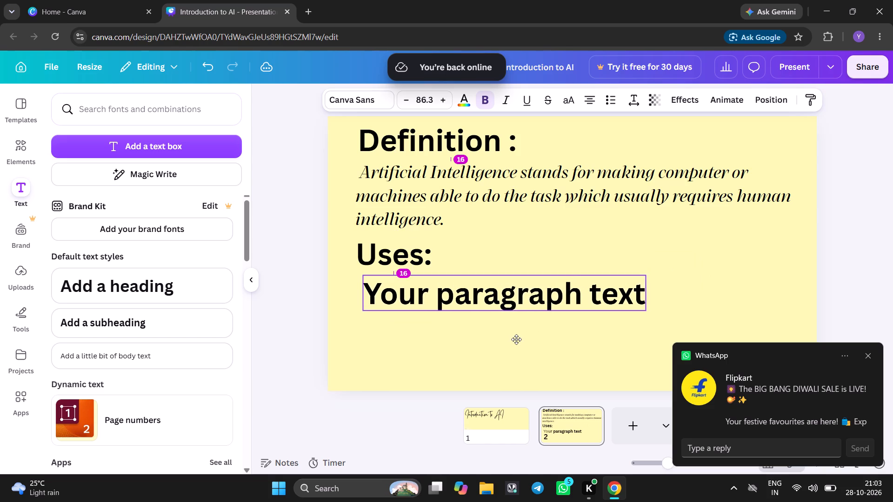
drag(516, 339, 511, 343)
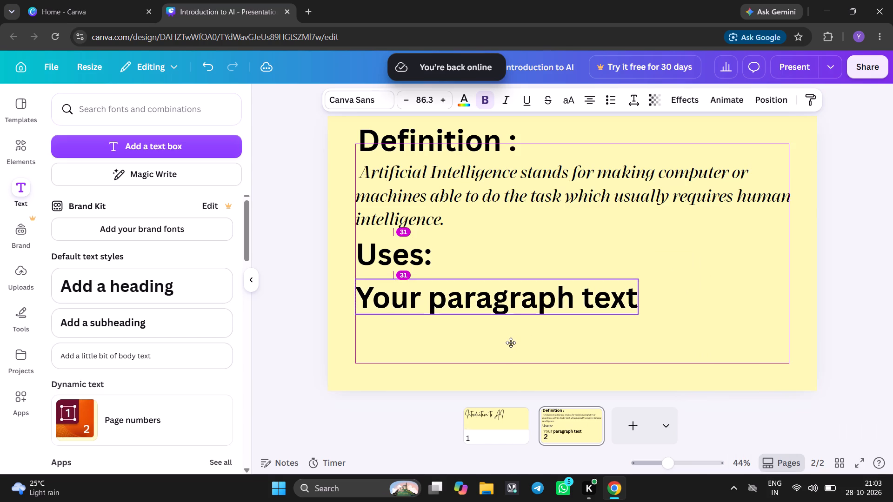
drag(511, 343, 511, 342)
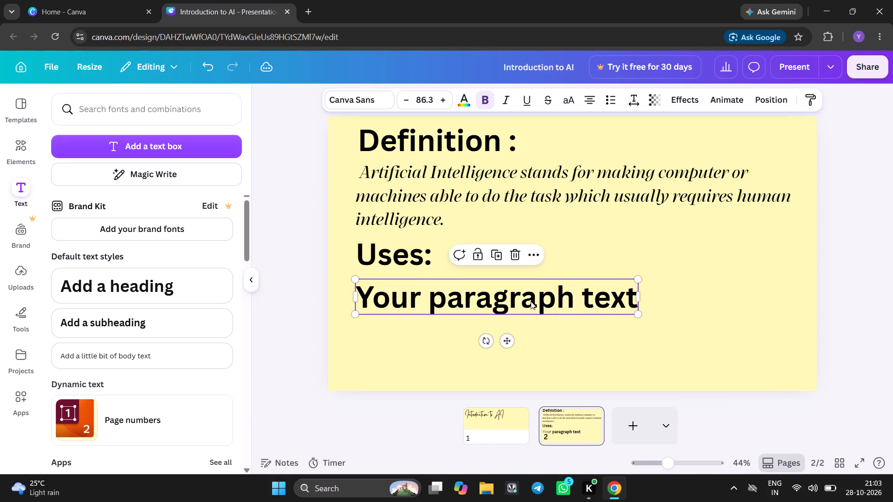
Change the font of the placeholder text under "Uses:" to Atlante Display.
click(367, 99)
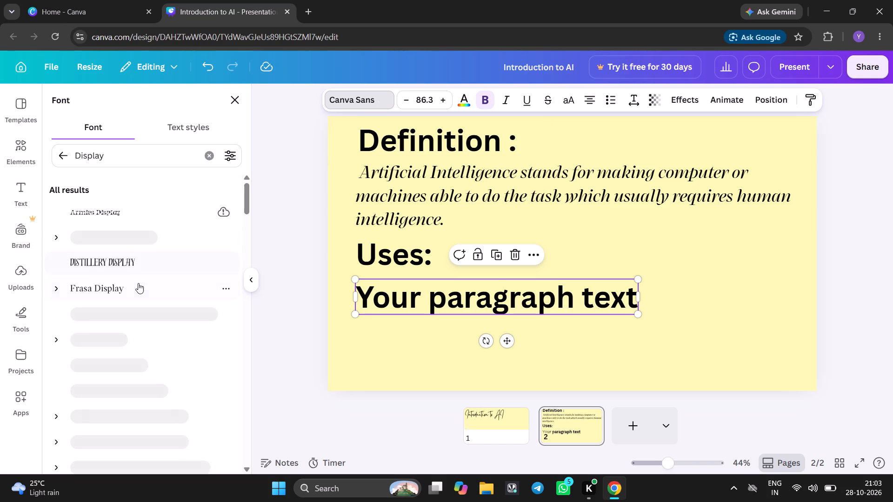
click(137, 287)
click(106, 237)
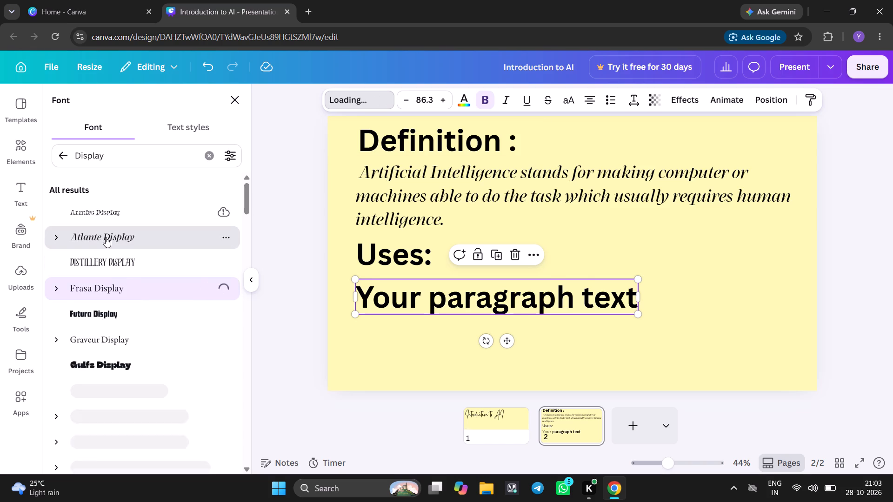
Replace the placeholder text under "Uses:" with "AI is used in various fields:".
double_click(622, 301)
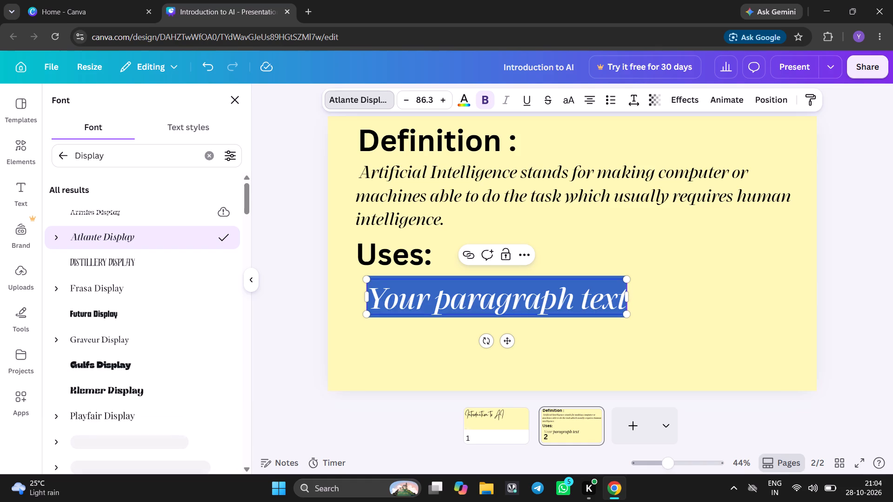
key(BackSpace)
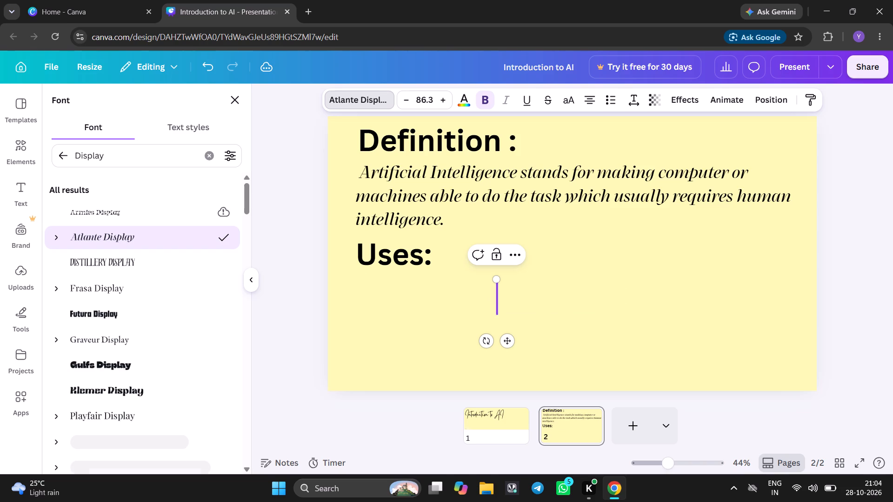
text(AI is used in)
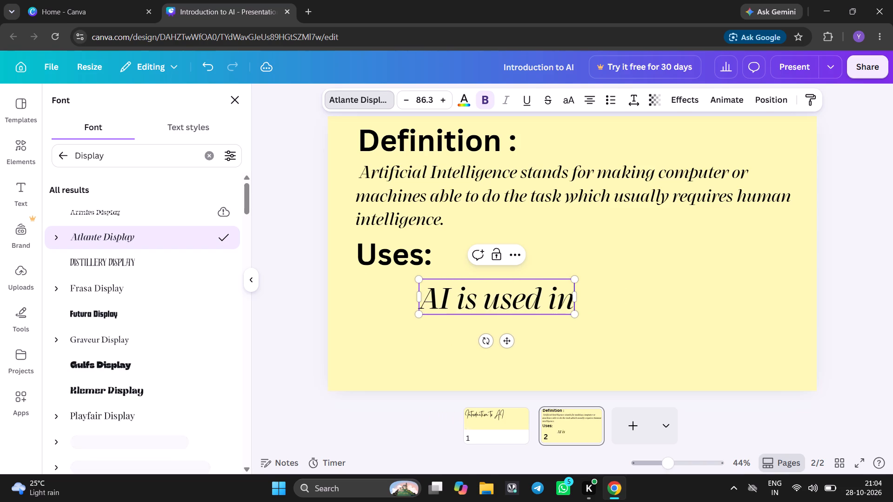
key(space)
text(i)
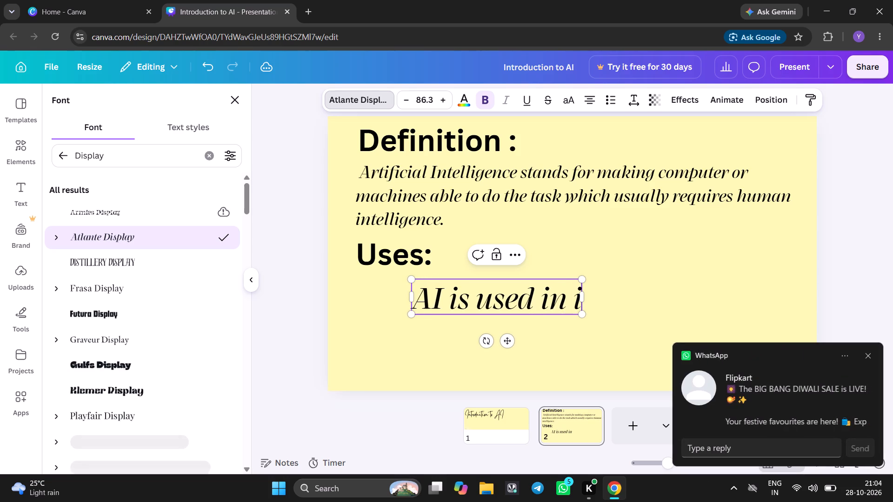
key(BackSpace)
text(varioud)
key(BackSpace)
key(s)
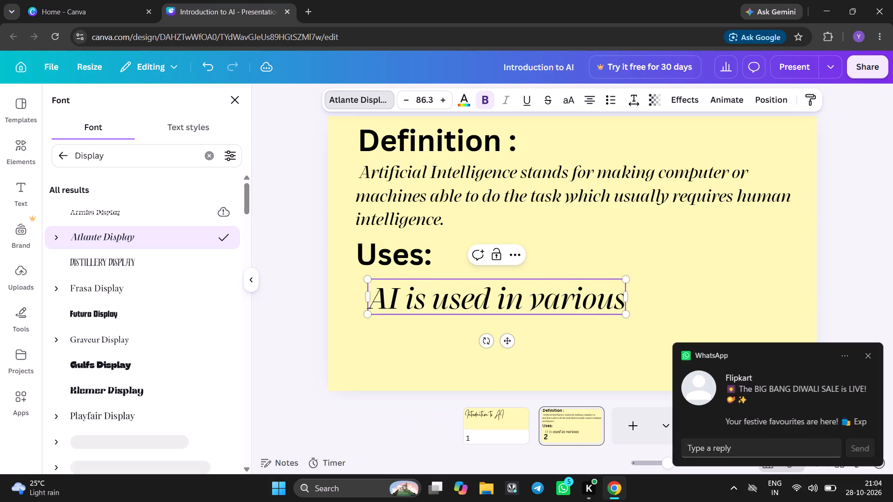
key(space)
text(fi)
text(el)
text(ds)
key(shift+colon)
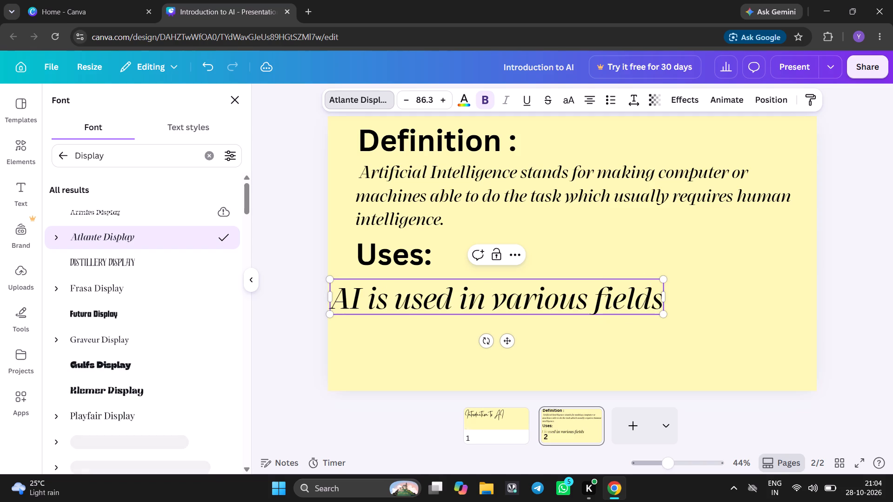
Reduce the "AI is used in various fields:" line to font size 64.3 and left-align its box directly under the "Uses:" heading.
triple_click(400, 99)
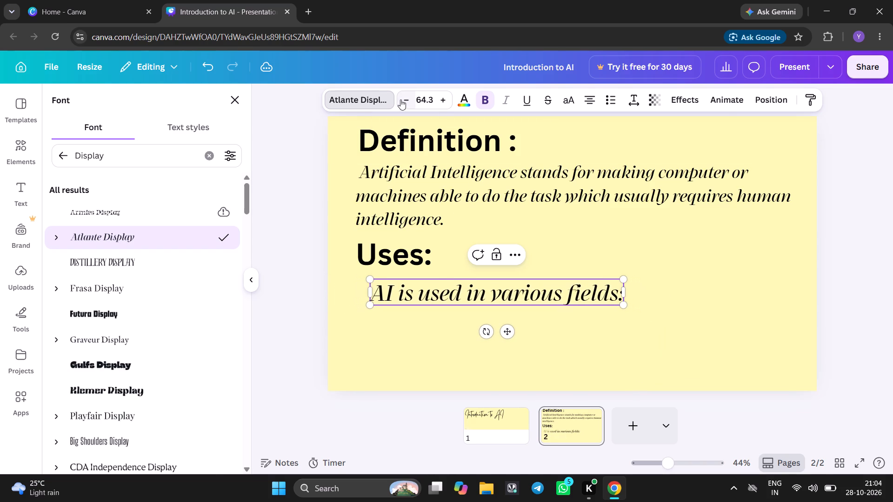
drag(504, 330, 490, 326)
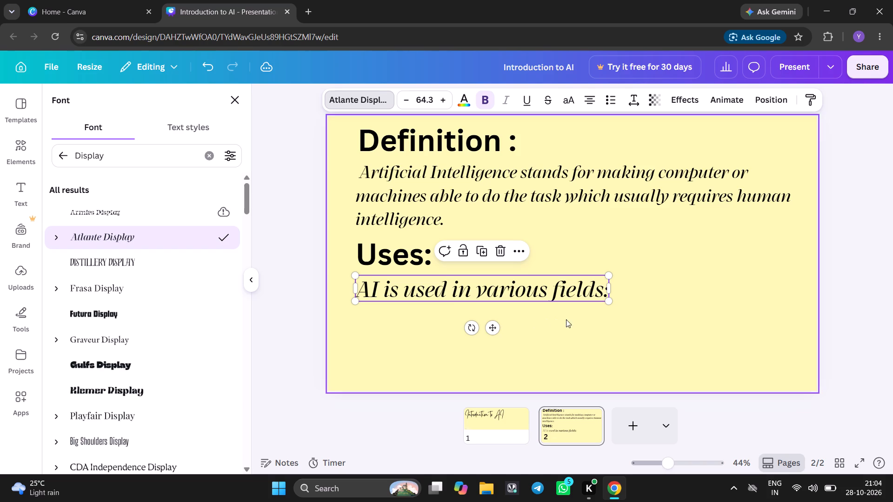
click(610, 313)
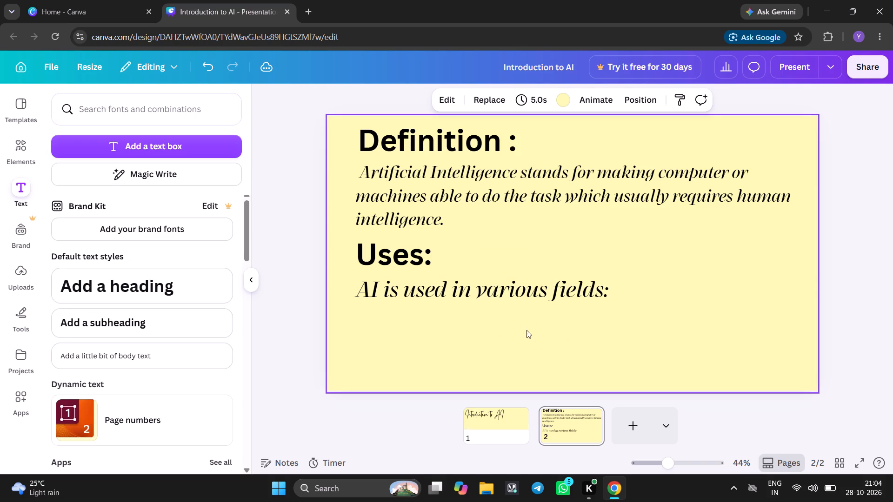
Add another text box and place it directly beneath the "AI is used in various fields:" line.
click(177, 139)
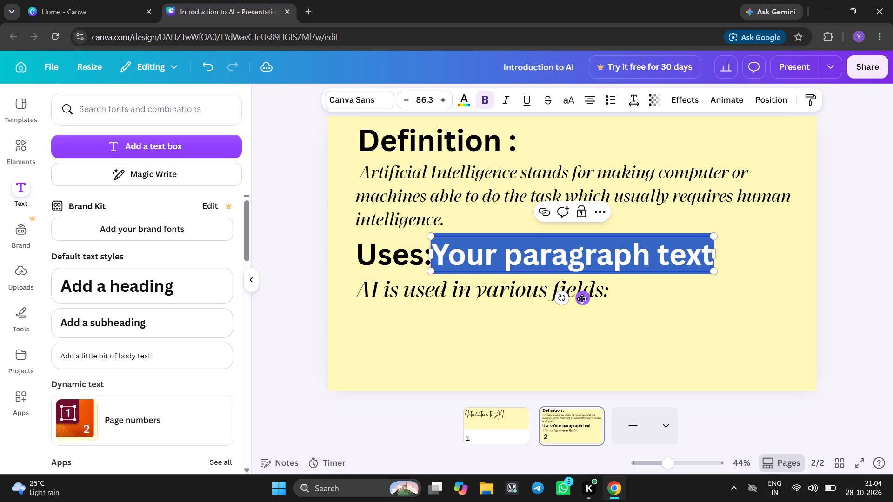
drag(582, 299, 521, 367)
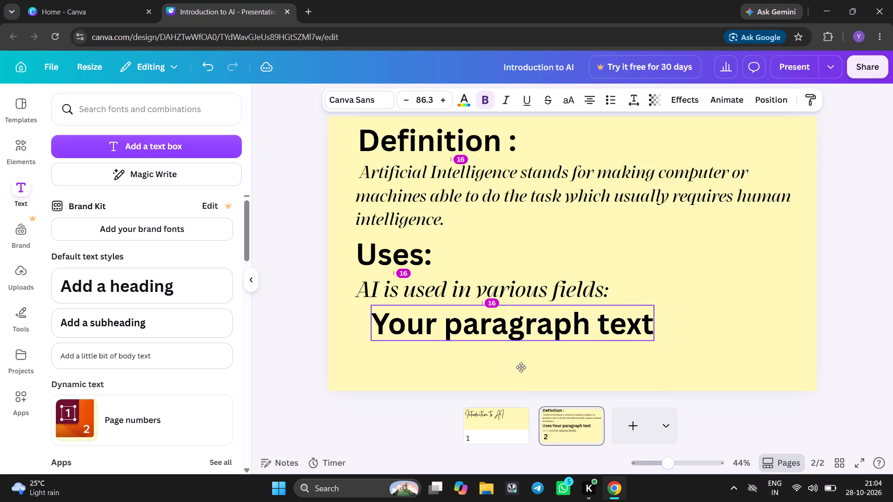
drag(521, 367, 516, 369)
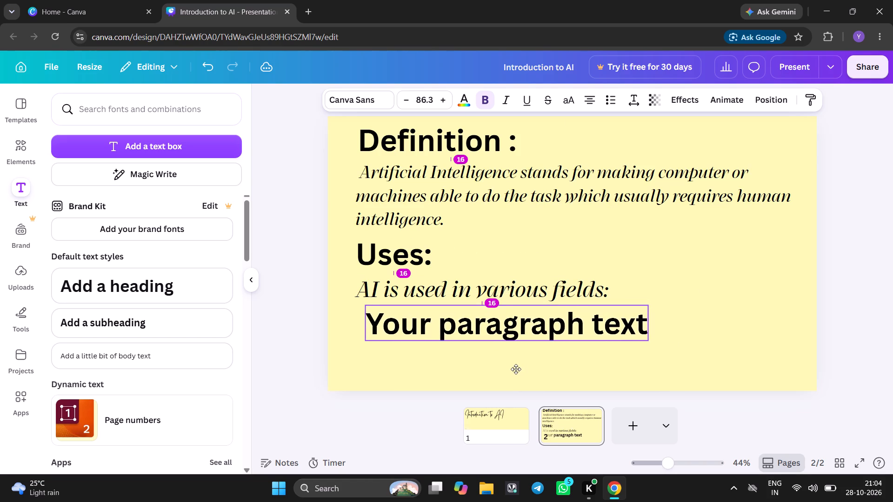
drag(516, 369, 510, 367)
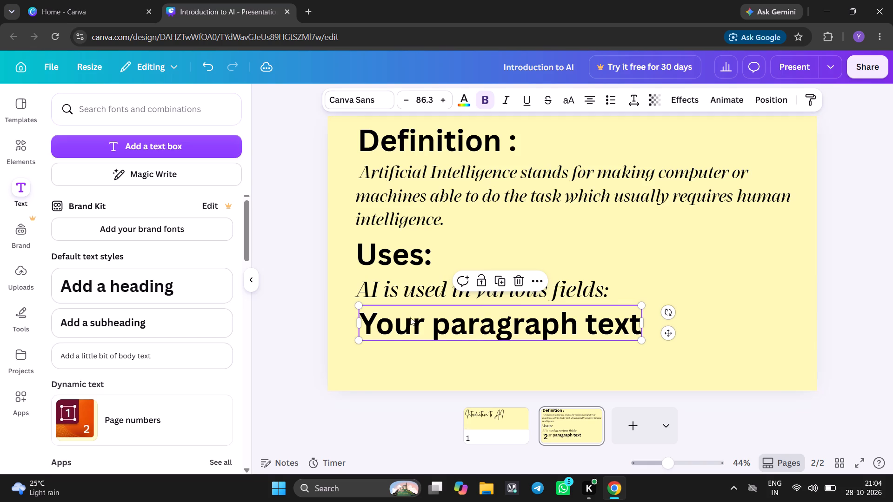
Reduce the new placeholder text to font size 45.3 and align its box with the left edge of the line above.
click(466, 326)
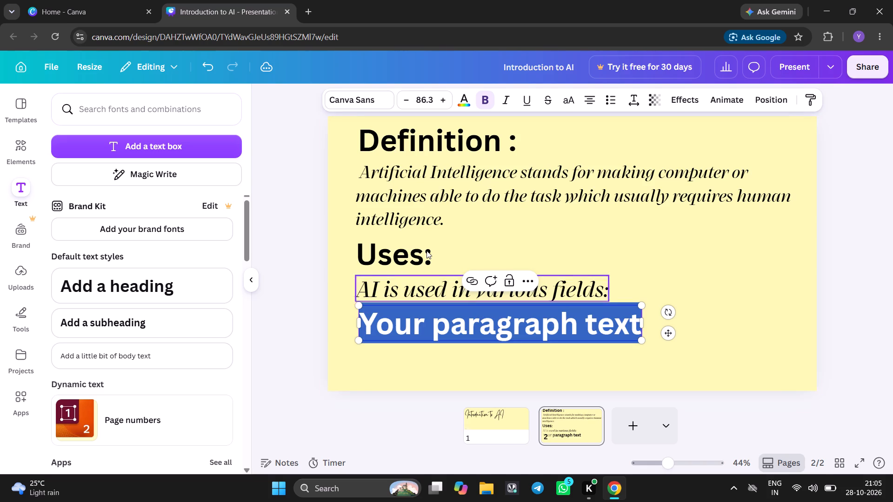
double_click(409, 97)
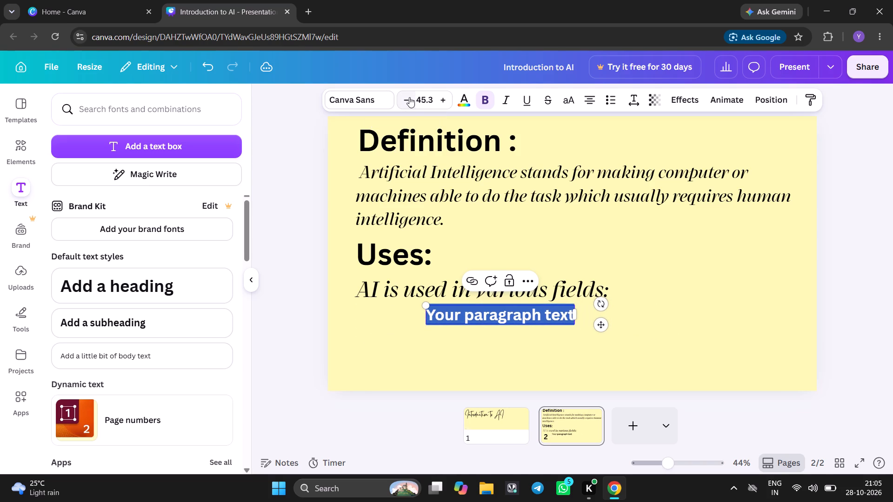
click(522, 312)
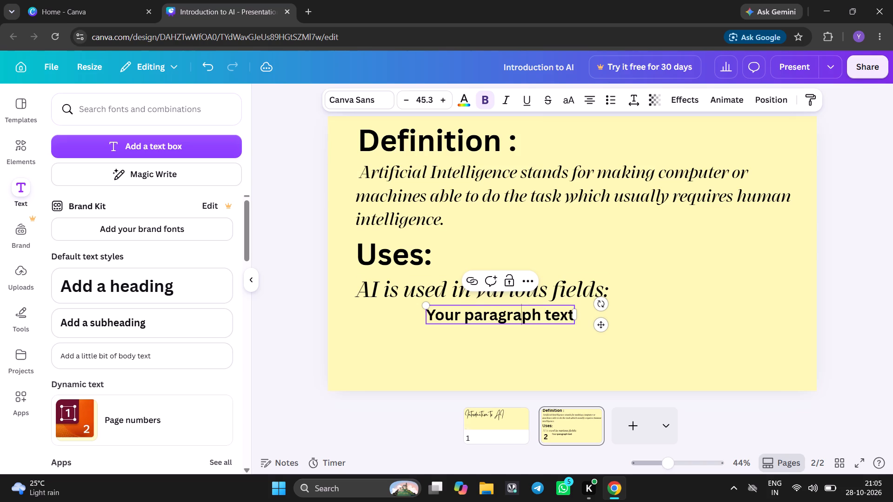
double_click(567, 315)
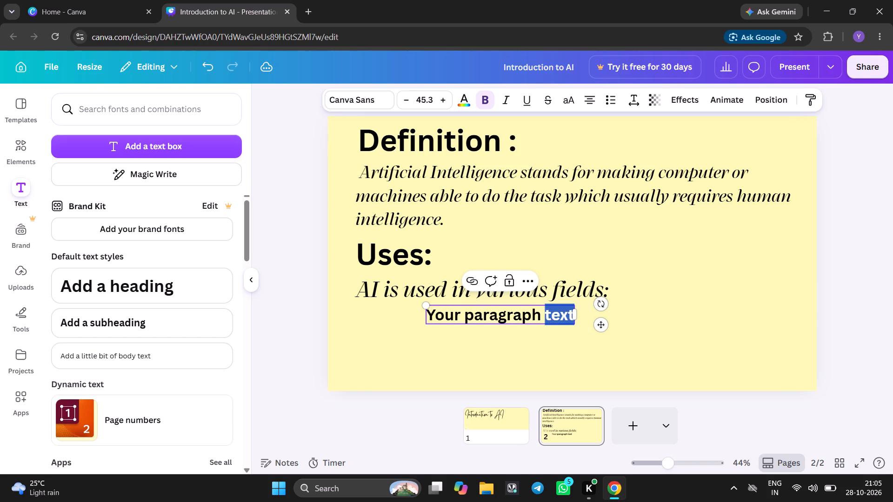
drag(600, 325, 510, 329)
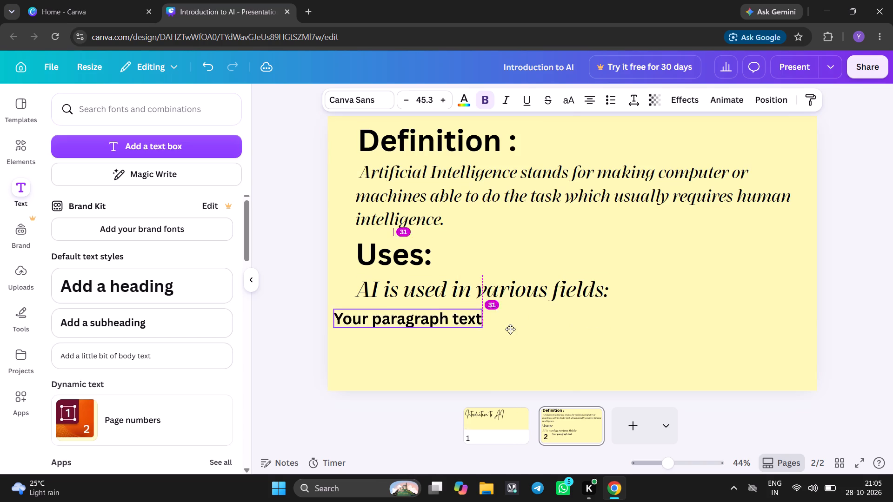
drag(510, 329, 530, 325)
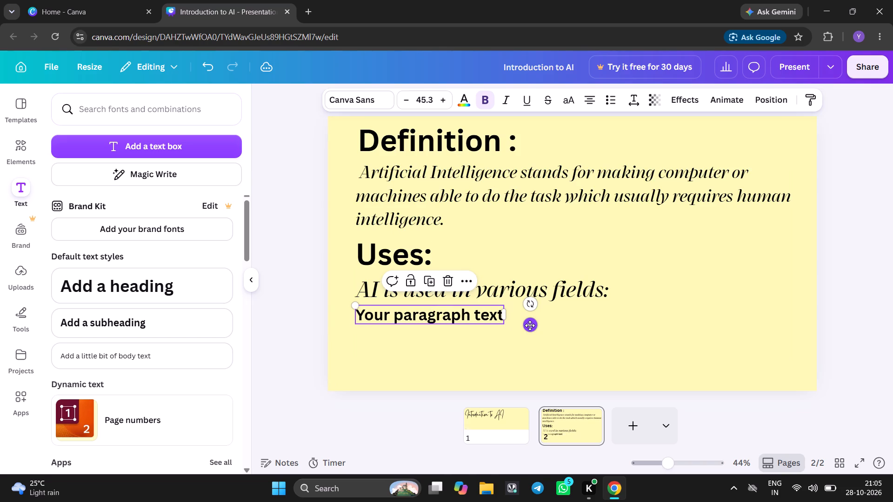
Turn the new box into a bulleted list, clear its placeholder text and set its font to Atlante Display.
click(611, 101)
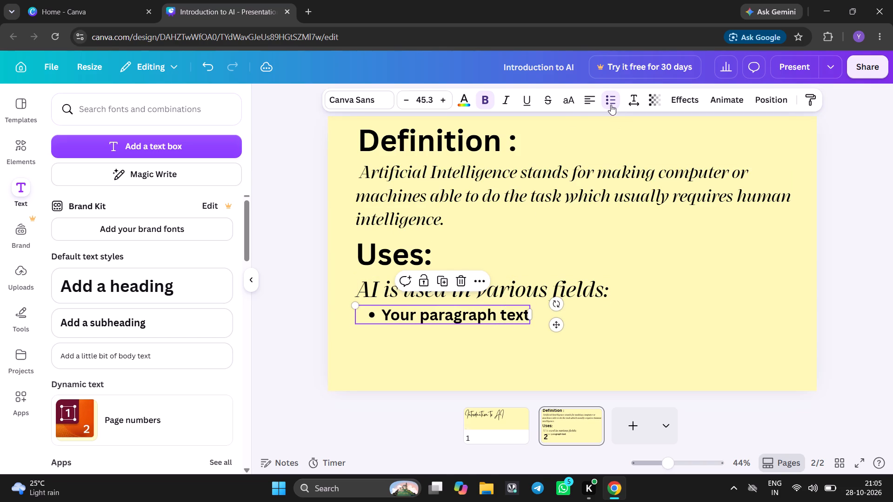
double_click(522, 316)
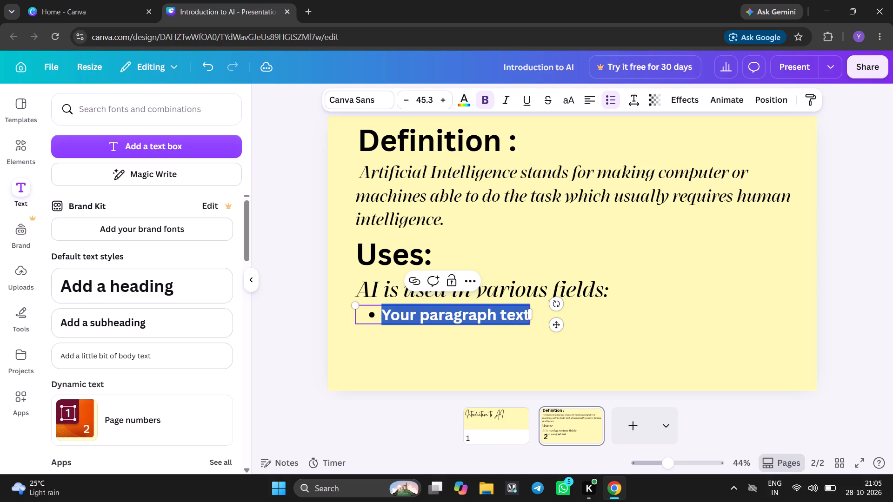
key(BackSpace)
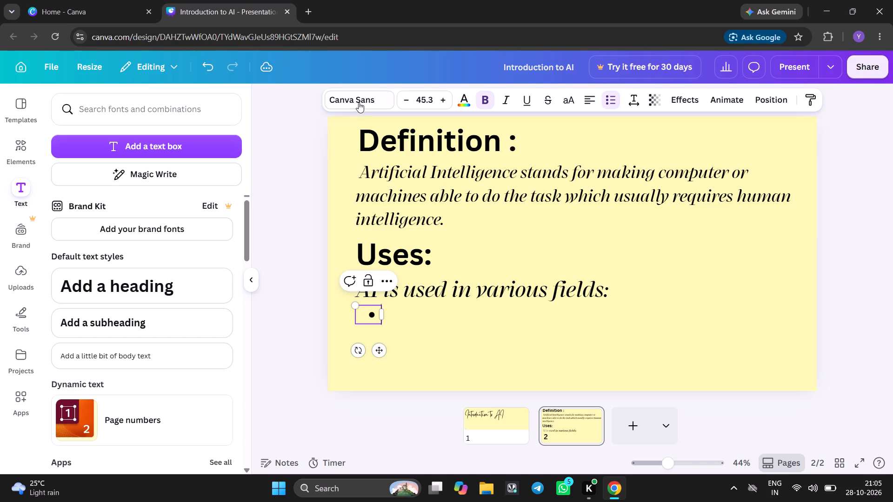
click(370, 101)
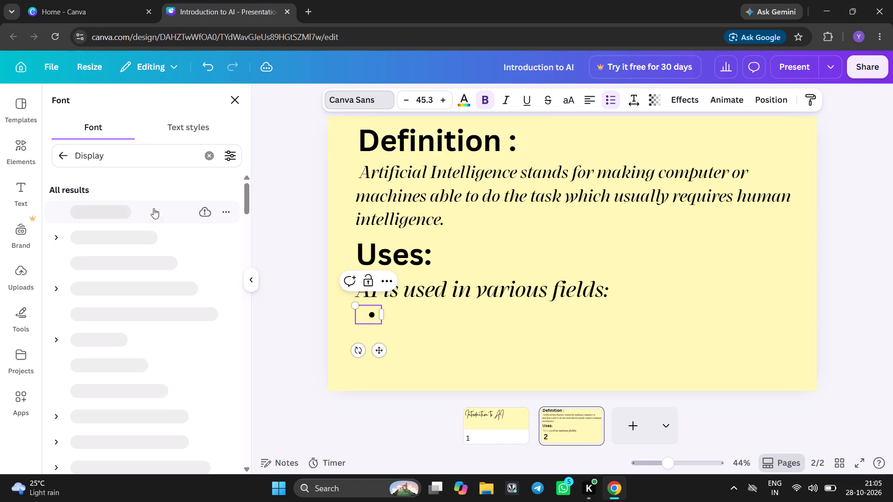
click(155, 243)
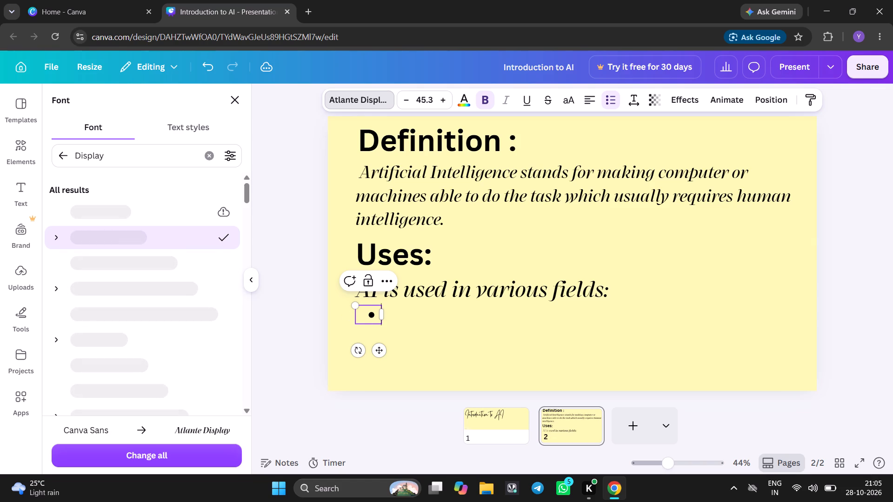
Enter four bullet items under "AI is used in various fields:": Education, Healthcare, Automation and Sports.
text(Eduda)
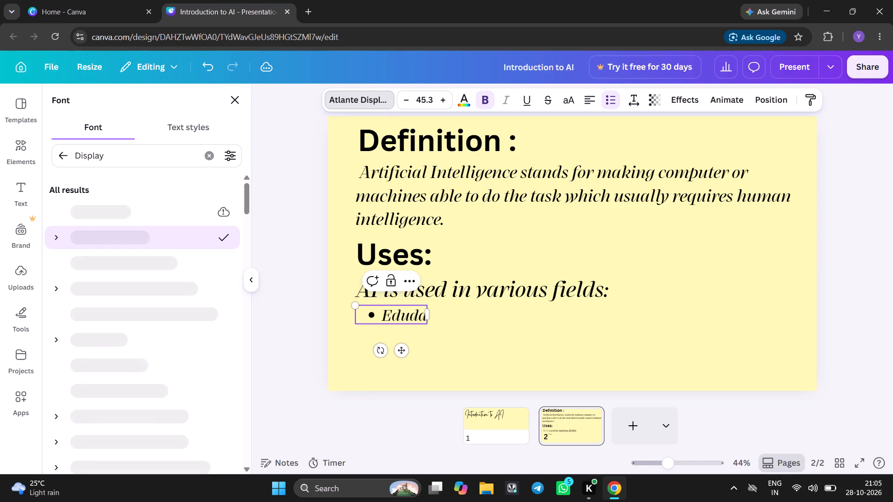
key(BackSpace)
key(BackSpace)
text(cation)
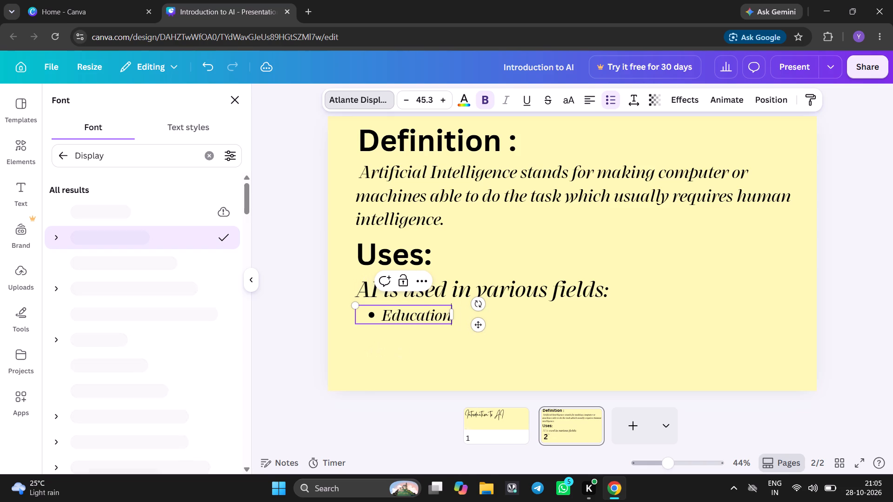
key(Return)
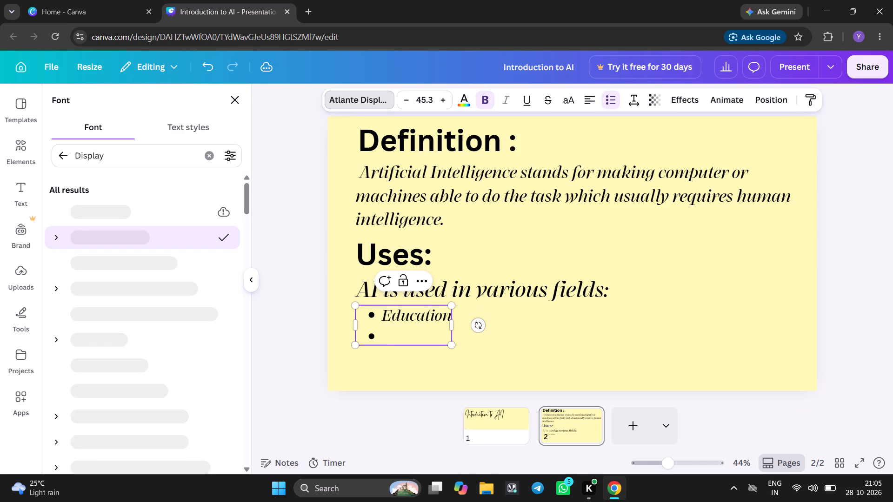
text(Healthcare)
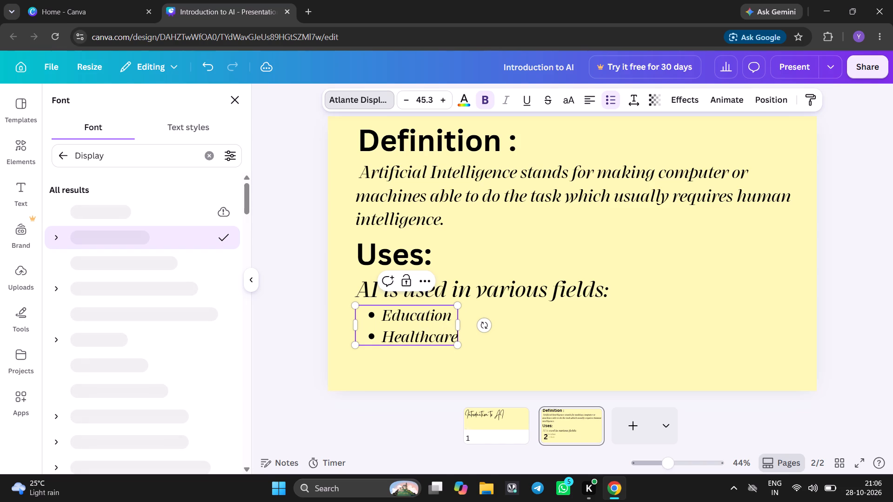
key(Return)
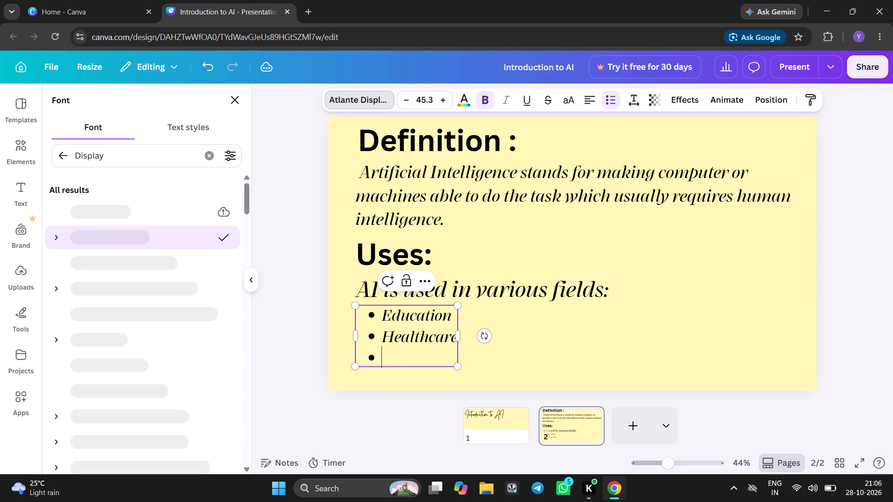
text(Auti)
key(BackSpace)
text(omation)
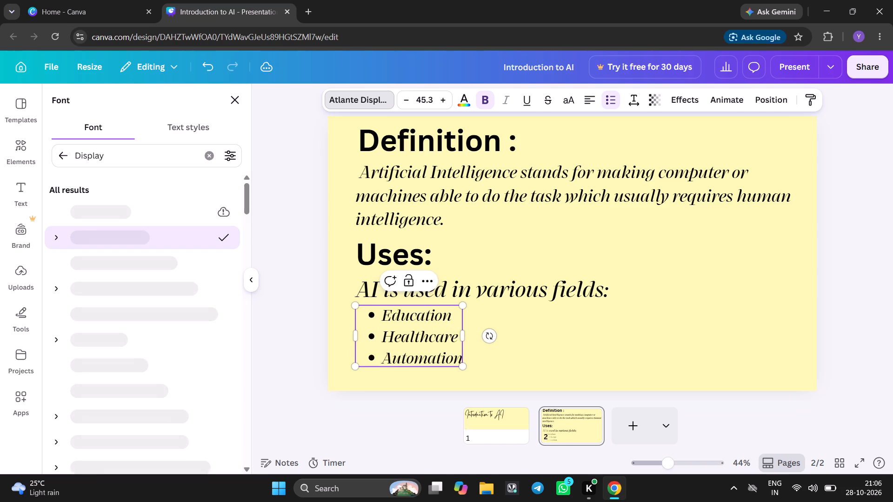
key(Return)
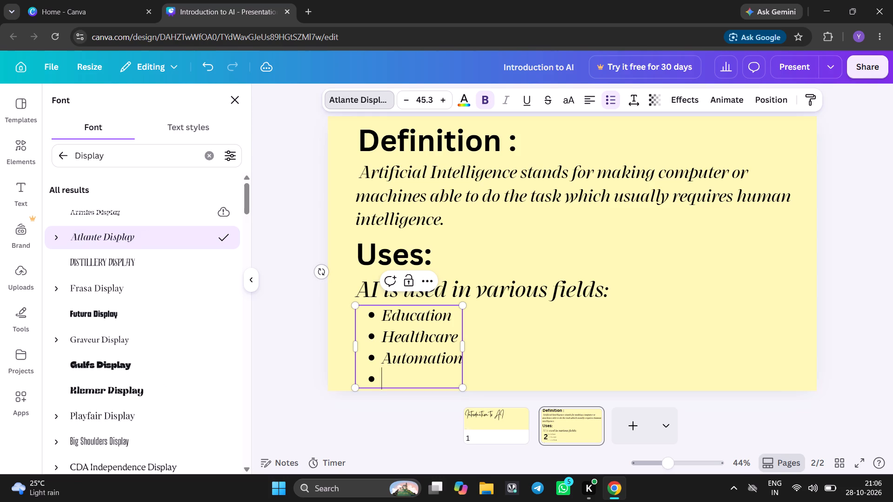
key(shift+s)
text(ports)
click(515, 338)
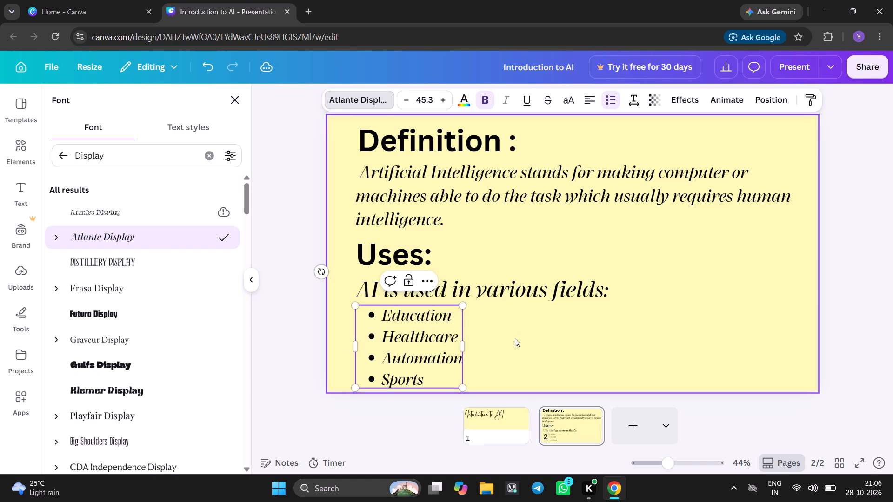
Add a new blank page after page 2.
click(636, 432)
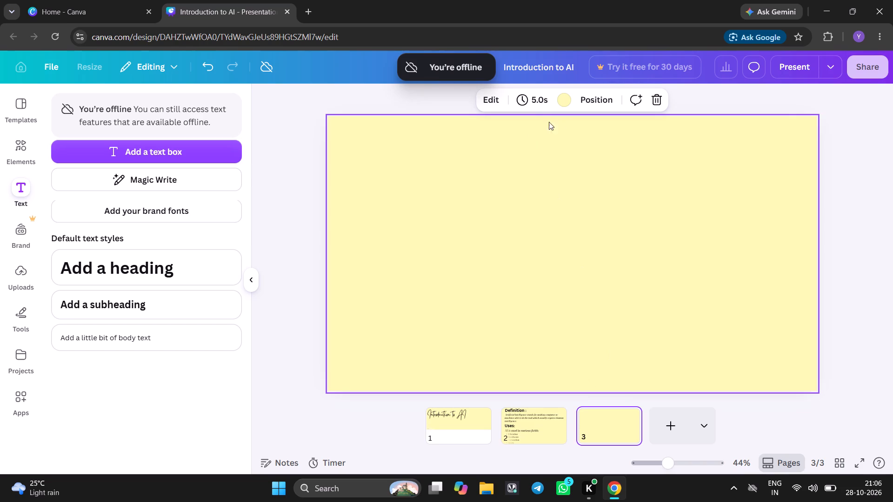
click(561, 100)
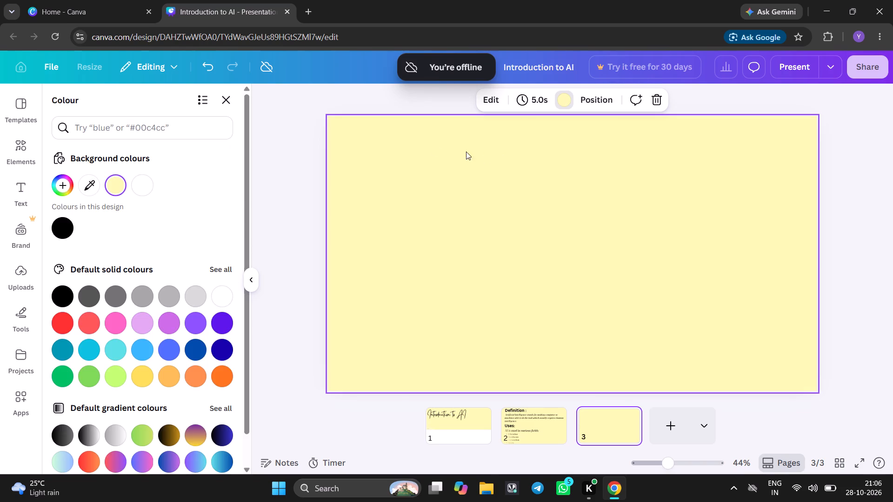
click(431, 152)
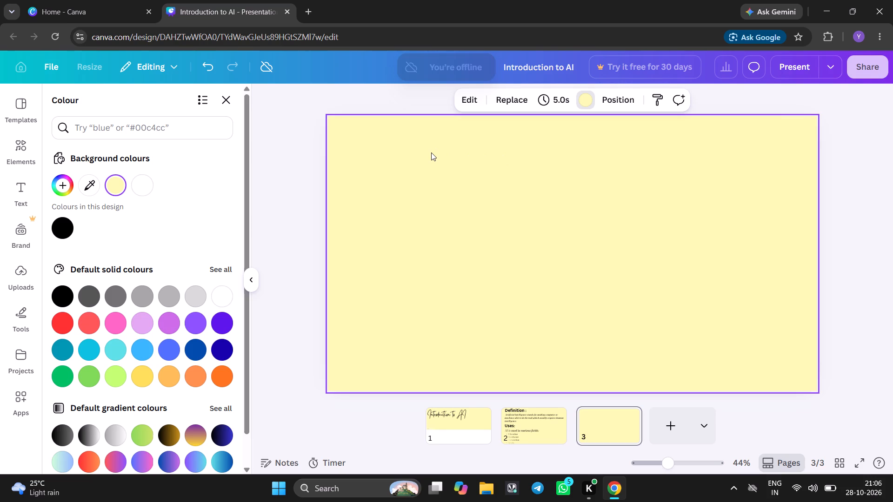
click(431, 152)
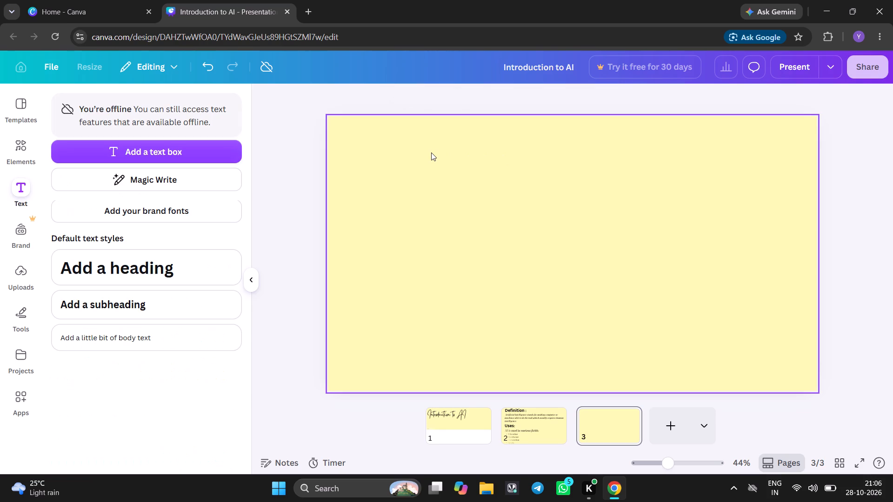
Add a text box on page 3 and set its font to Canva Sans.
click(201, 146)
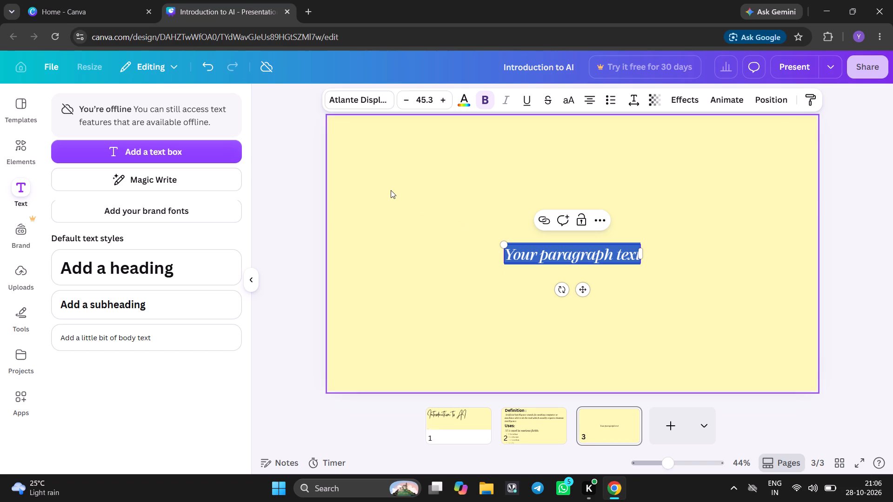
click(366, 100)
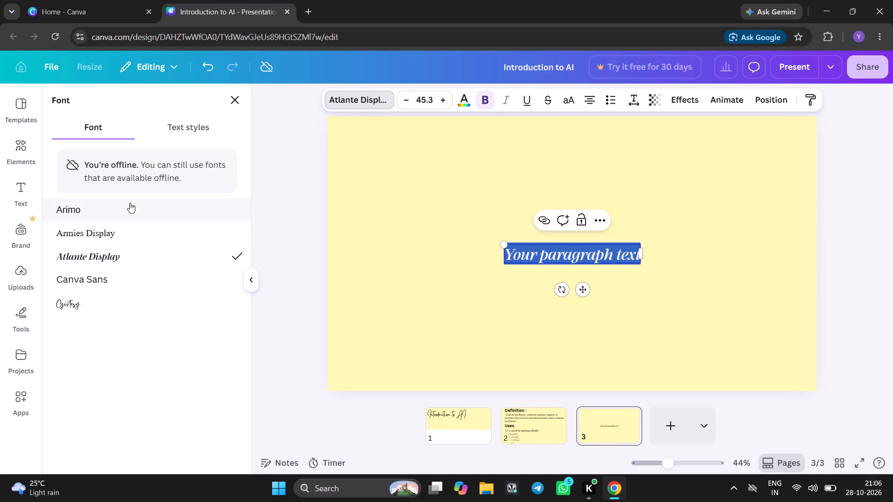
click(127, 281)
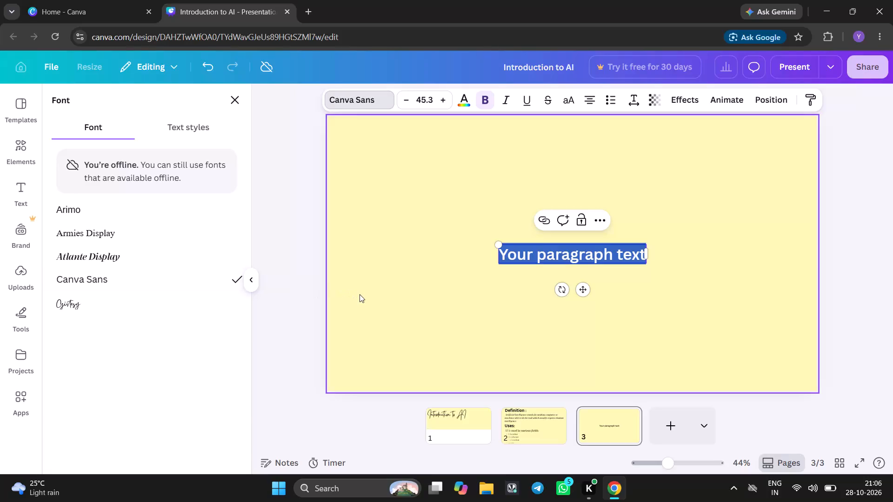
Replace the page 3 placeholder text with the heading "ML is a subset of Artificial Intelligence:".
key(shift+m)
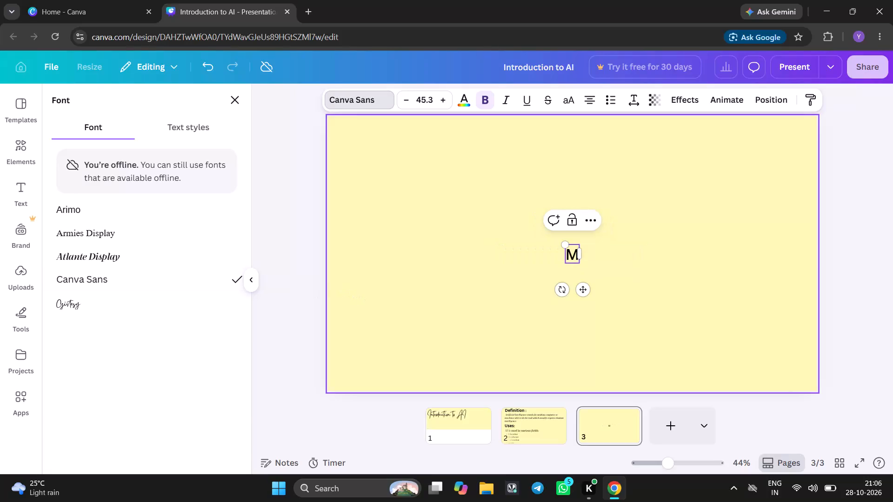
key(shift+l)
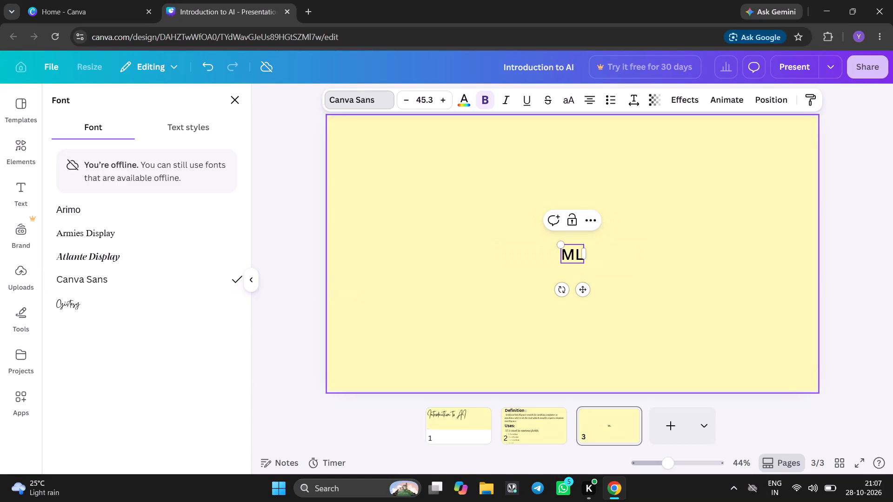
key(space)
text(is)
key(space)
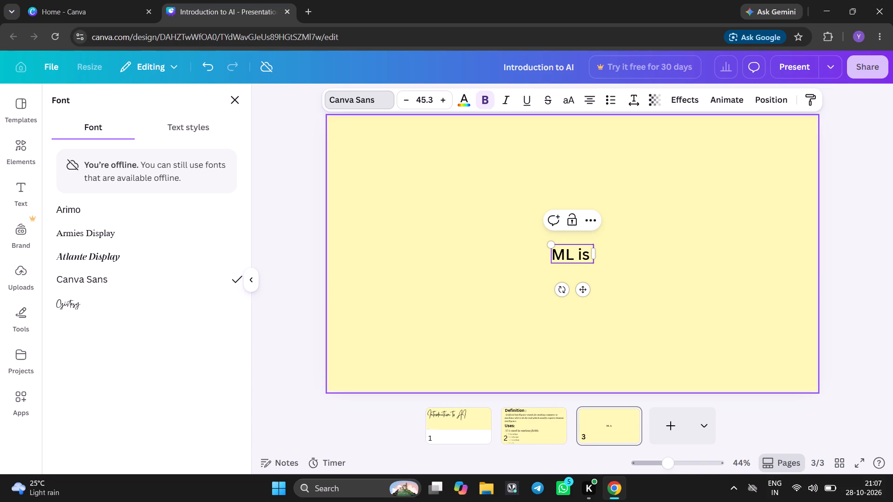
text(a)
key(space)
text(subset of)
key(space)
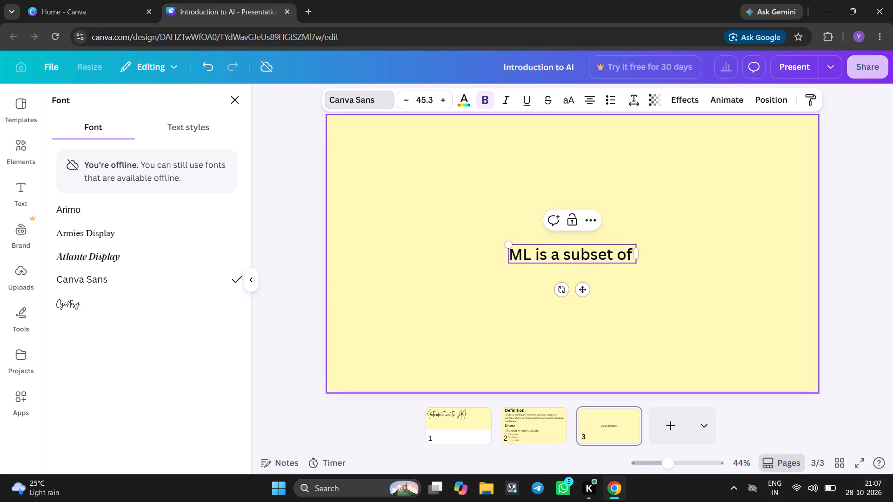
text(Arit)
key(BackSpace)
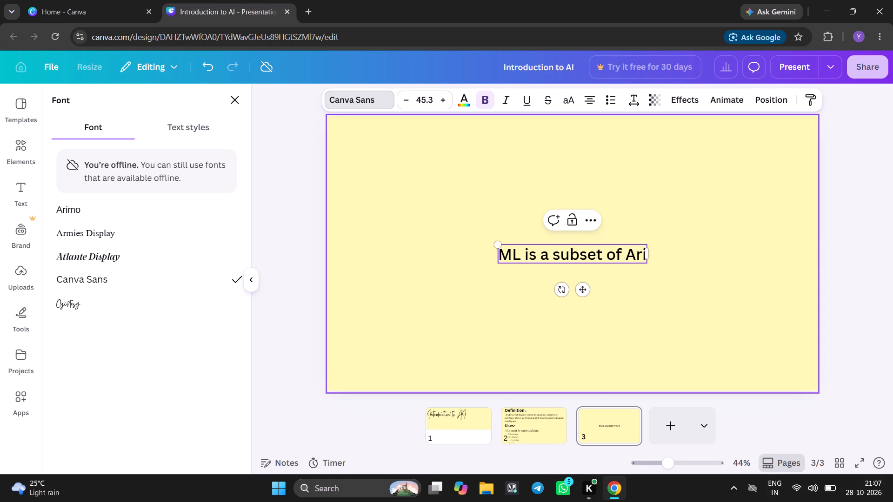
key(BackSpace)
text(tificial Intelligen)
text(ce)
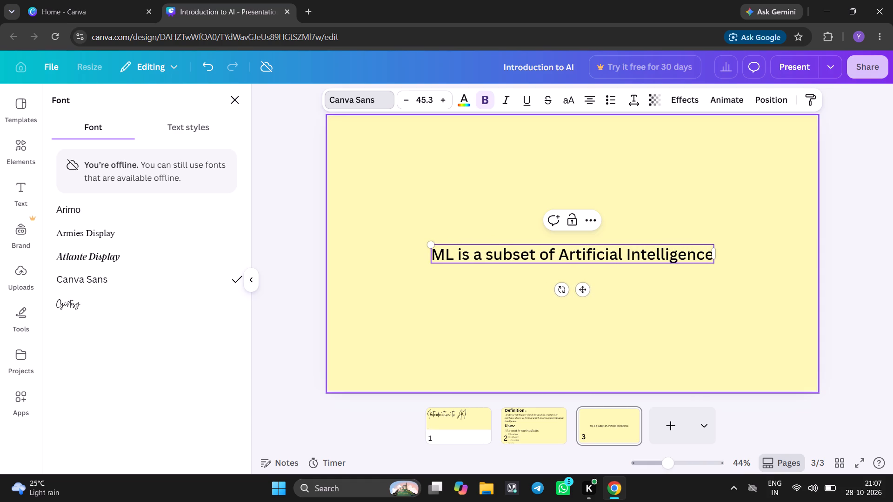
key(shift+colon)
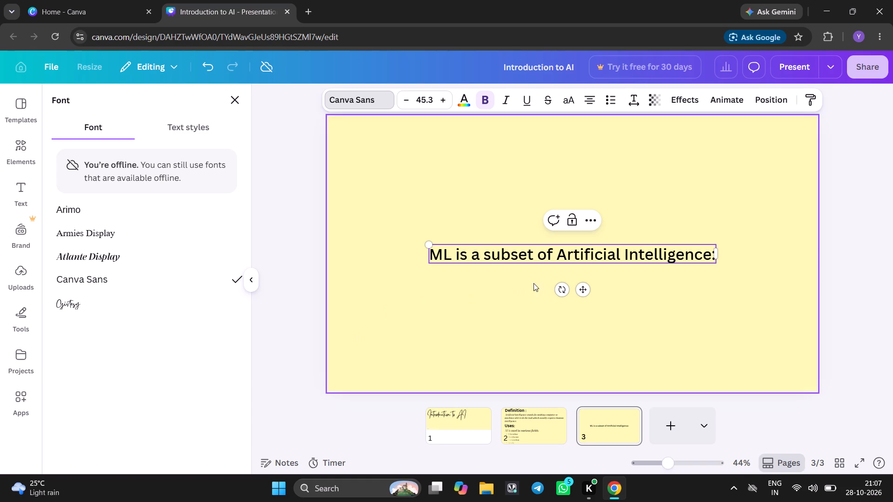
Move the ML heading to the top-left corner of page 3 and underline it.
drag(582, 293, 491, 172)
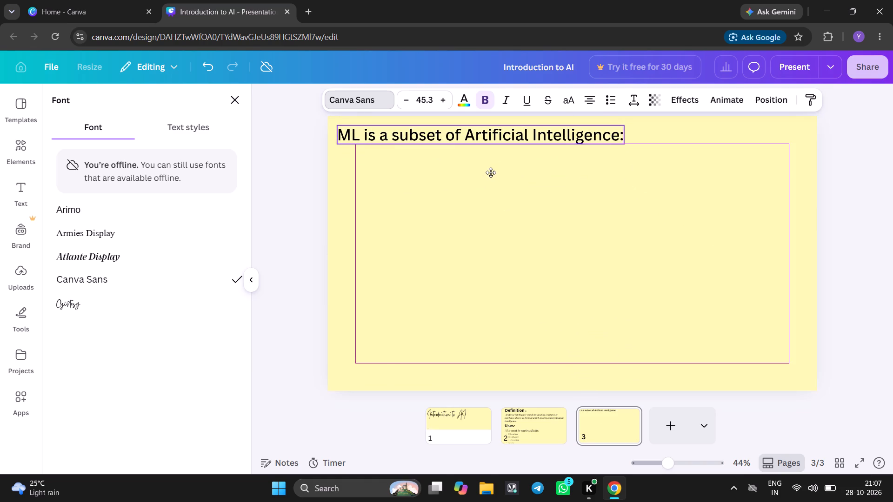
drag(491, 172, 492, 173)
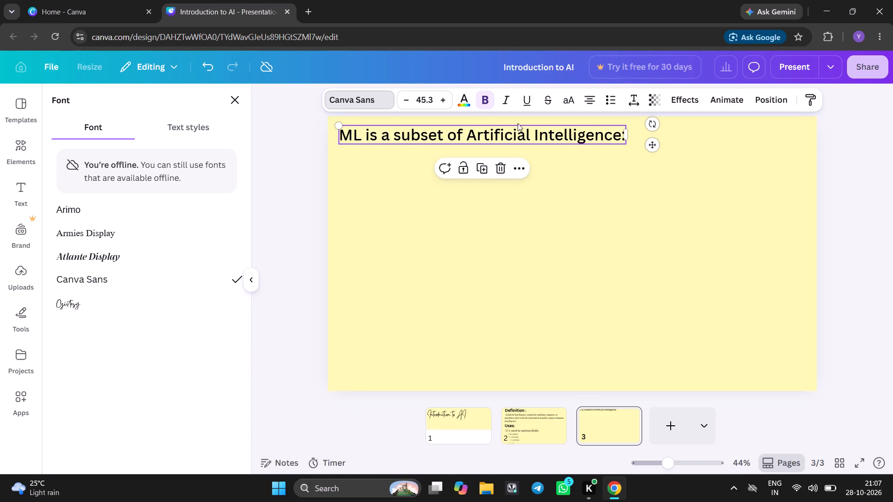
click(528, 93)
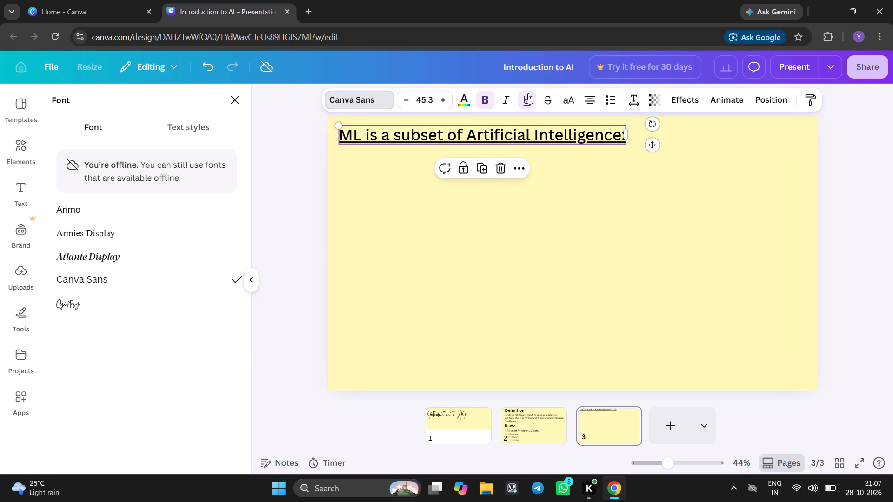
click(628, 163)
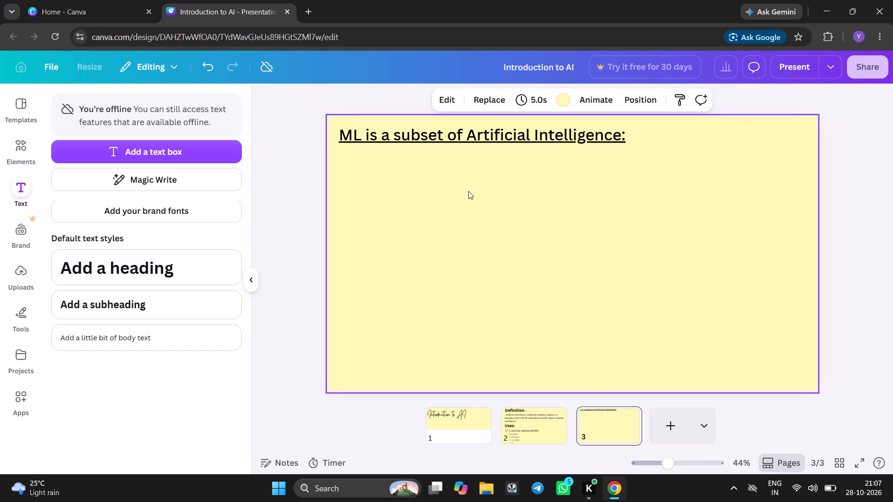
Add a text box directly below the ML heading, aligned with its left edge, and make it a bulleted list.
click(193, 140)
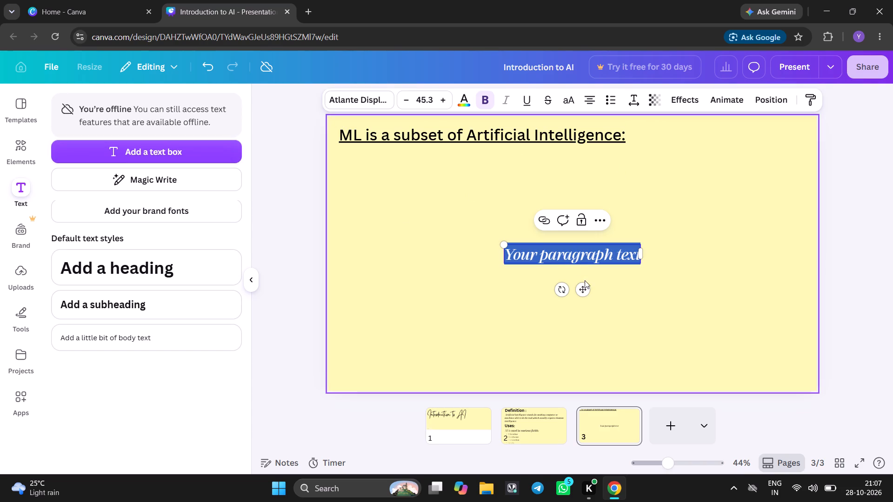
drag(583, 287, 431, 205)
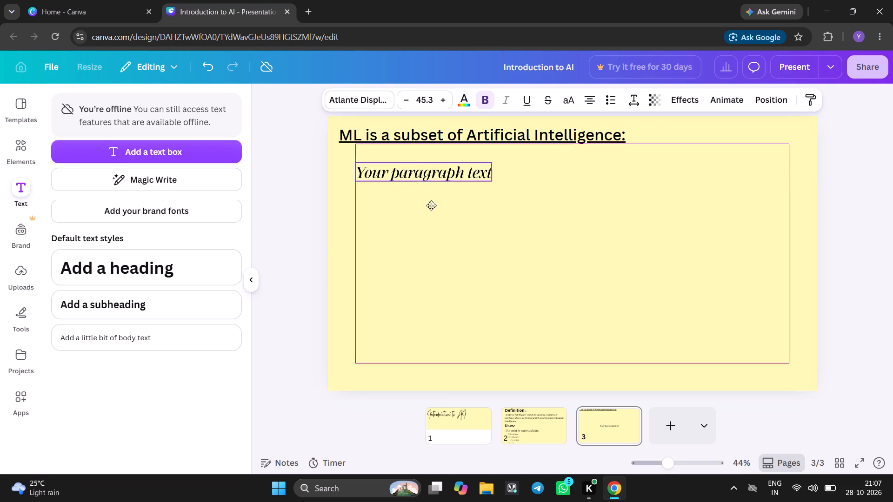
drag(431, 205, 421, 198)
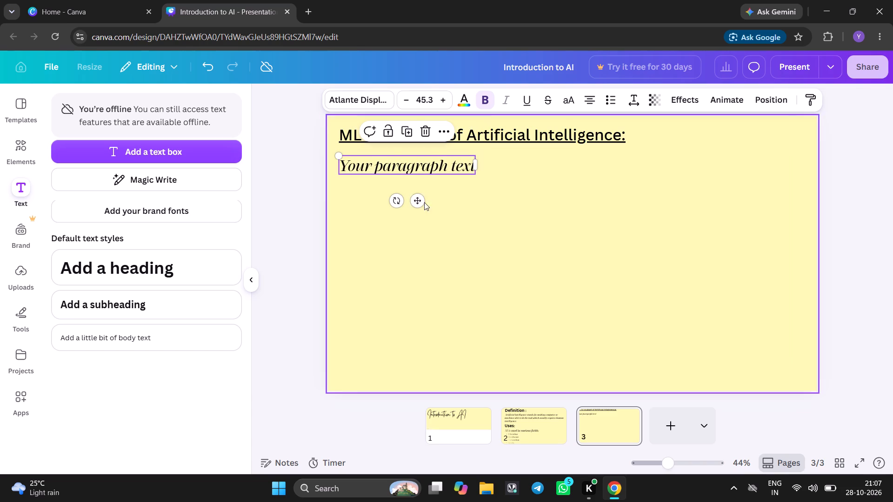
drag(419, 202, 421, 196)
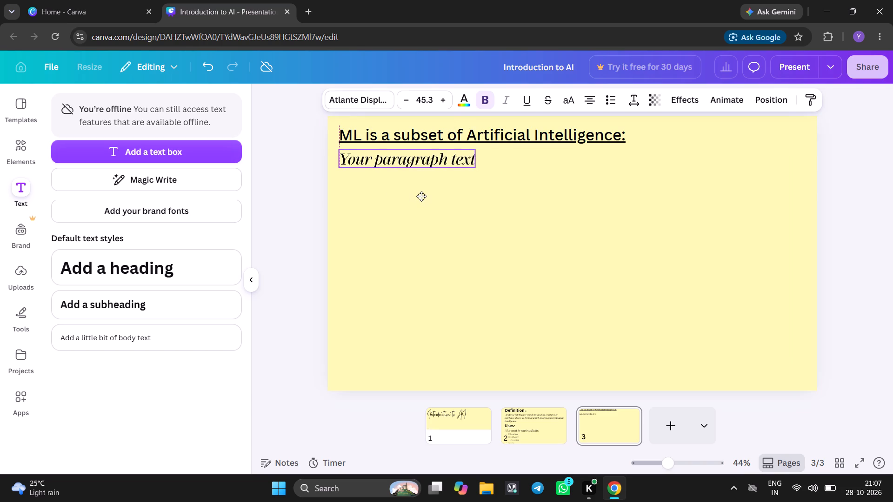
drag(421, 196, 421, 197)
click(609, 99)
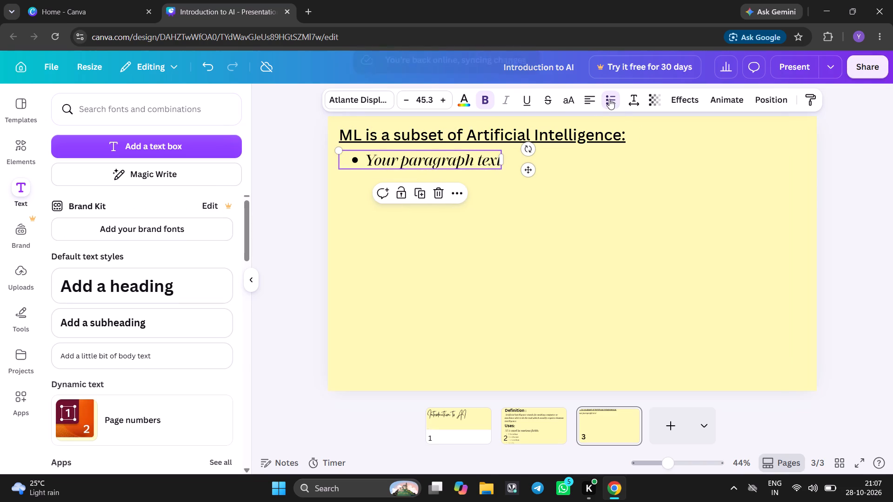
Replace the bullet's placeholder text with "ML stands for Machine Learning.".
double_click(482, 157)
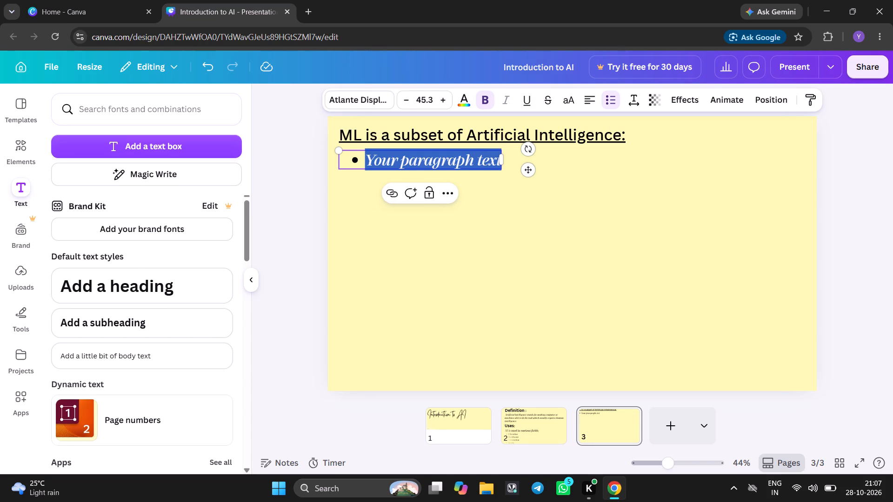
text(ML)
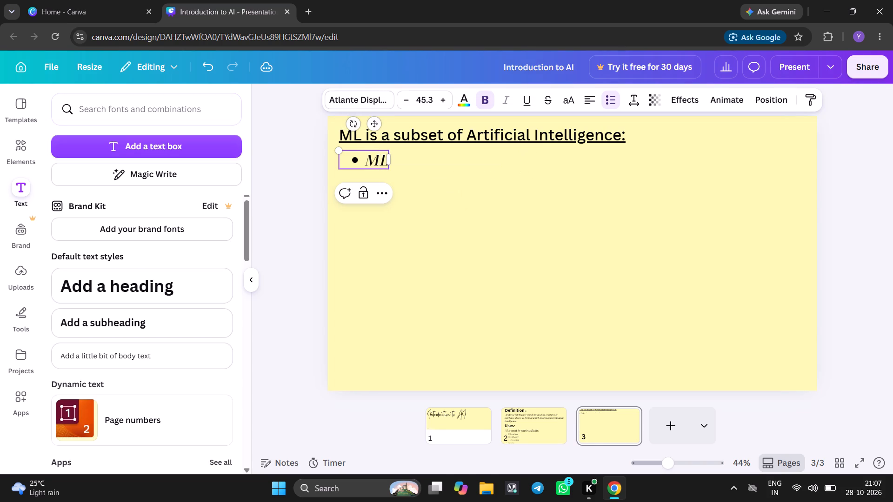
key(space)
text(s)
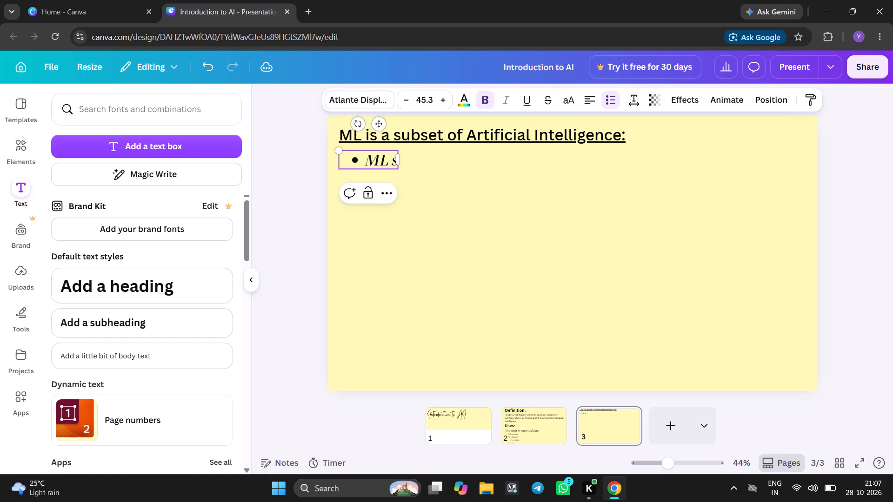
text(tands for Machine Learning)
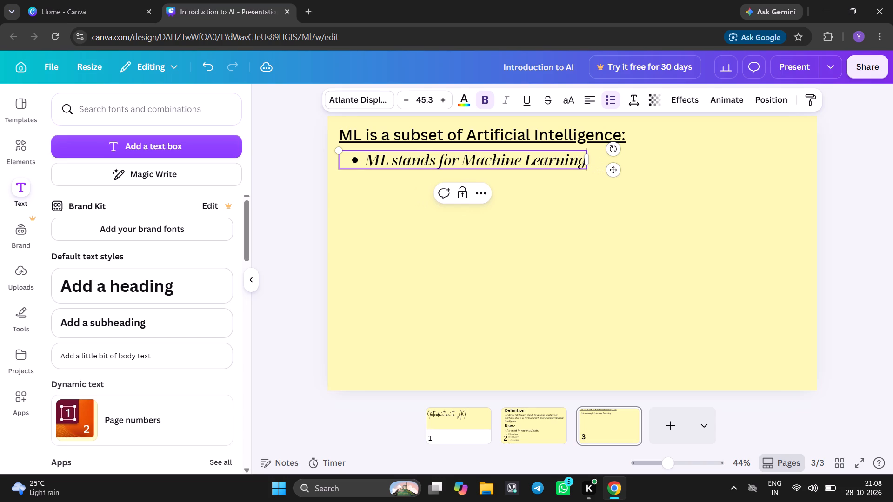
key(period)
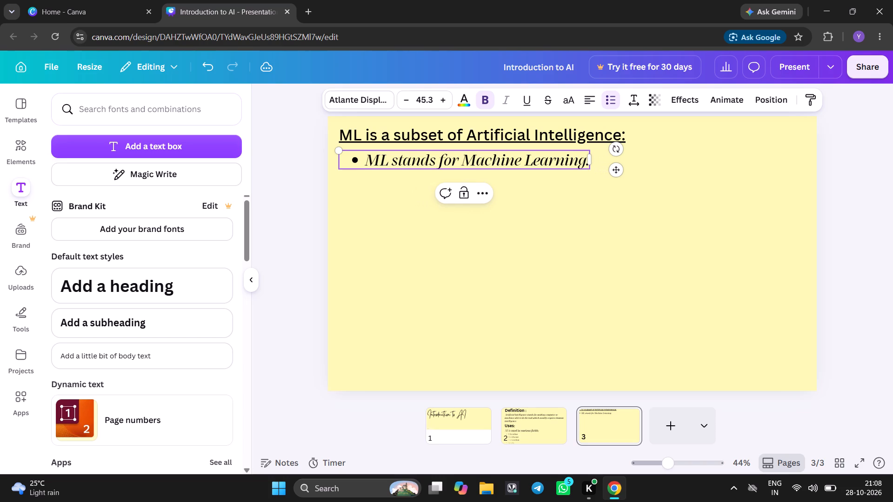
Add a second bullet reading "It is a subset of AI in which a model is trained on large amount of data".
key(Return)
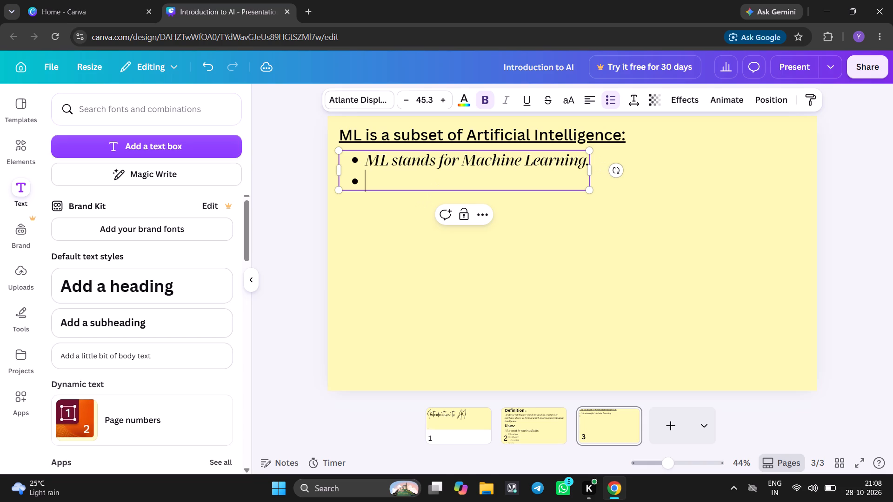
text(It is a subset of)
key(space)
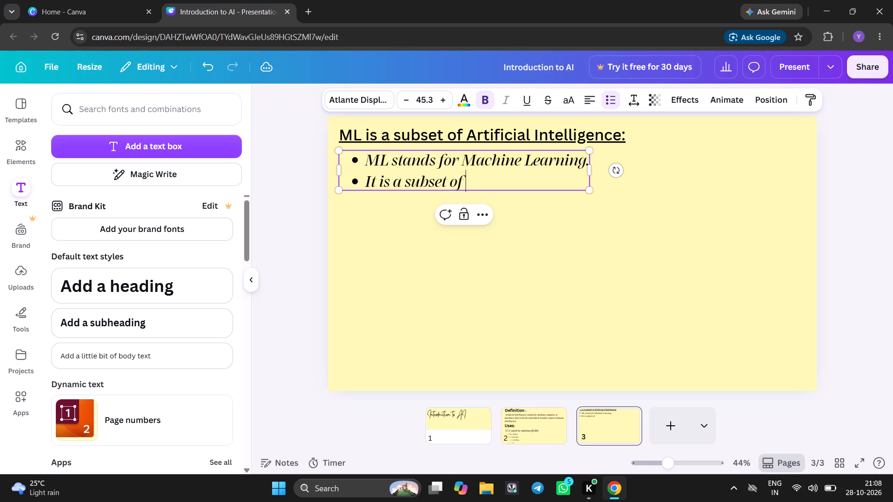
text(AI)
key(period)
key(BackSpace)
key(space)
text(in wh)
text(ich)
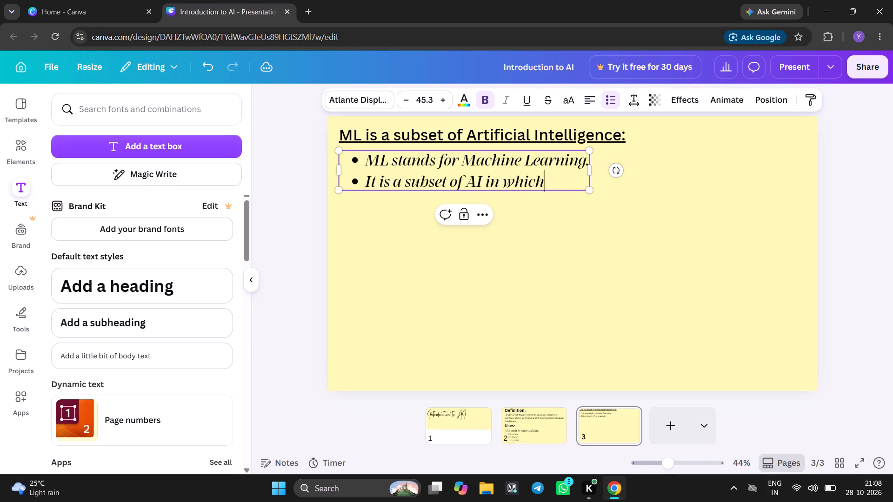
key(space)
text(a model is trained)
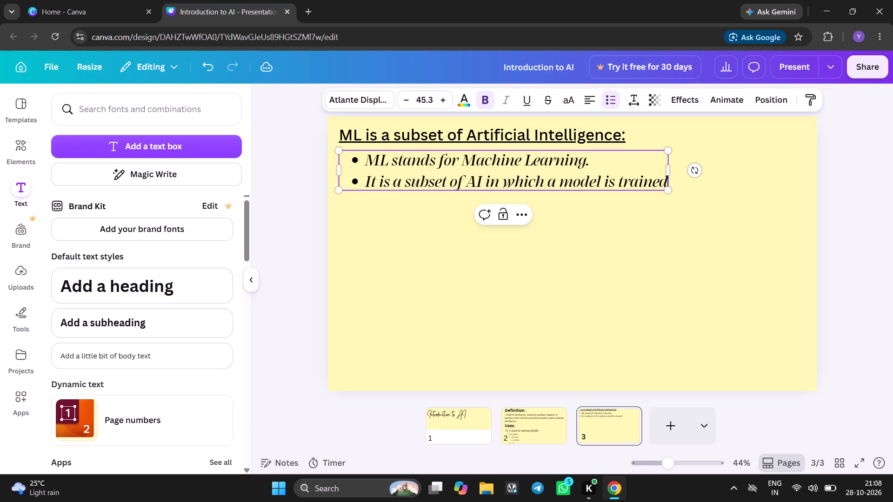
key(space)
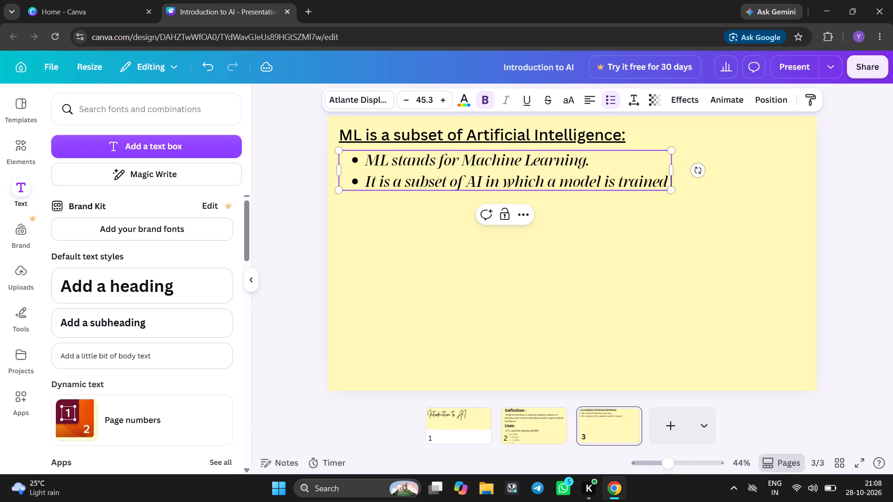
text(on)
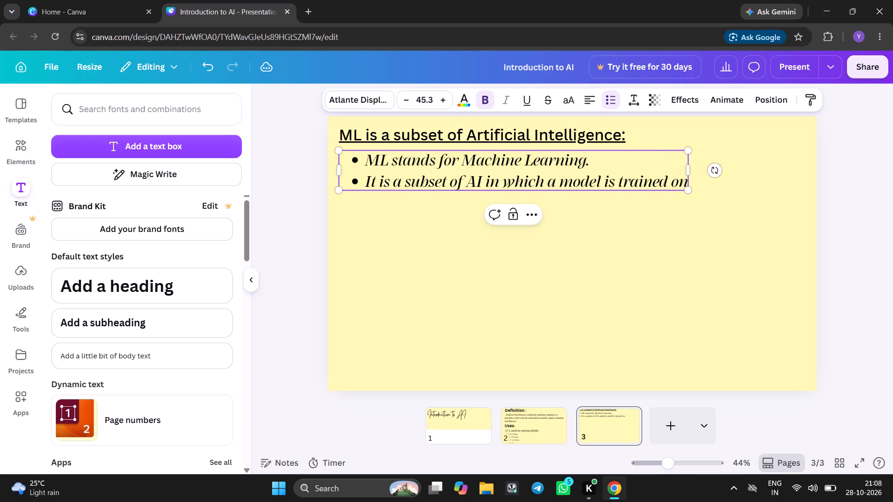
key(space)
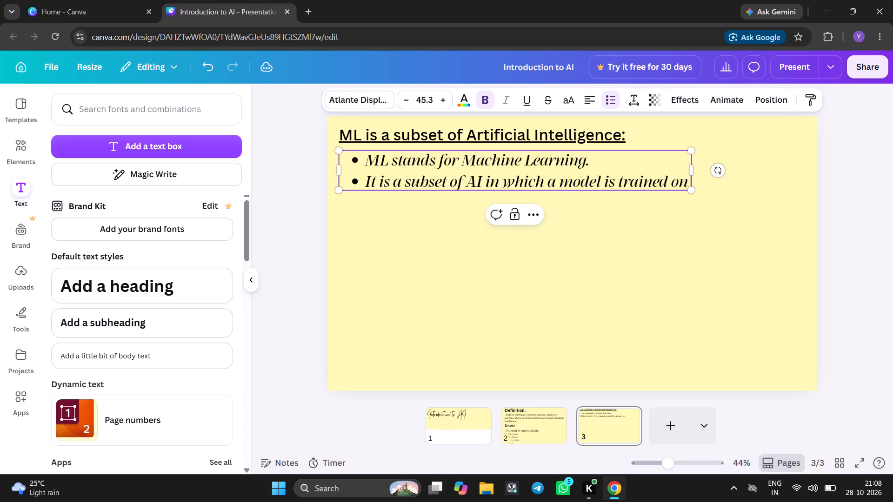
text(lang)
key(BackSpace)
key(BackSpace)
text(rge amount a)
key(BackSpace)
text(of dat)
key(a)
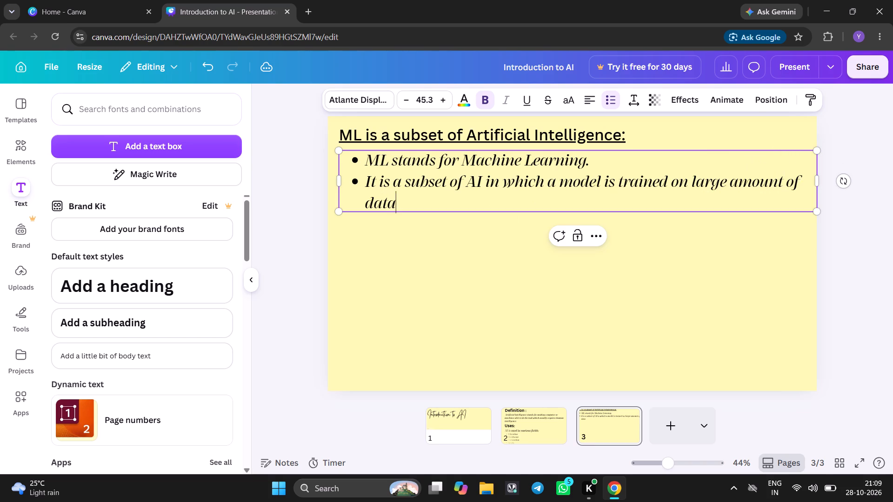
Finish the second bullet with "and model predicts the result without explicitly being programmed." and leave the text box.
key(space)
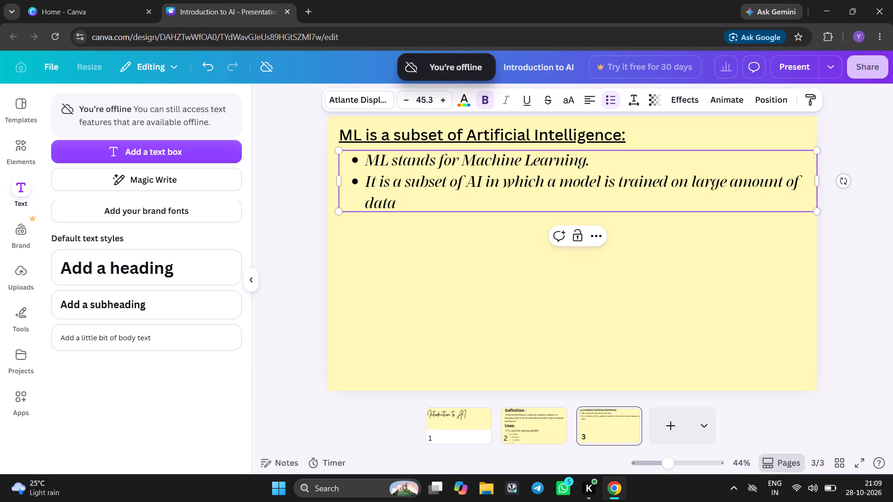
text(and)
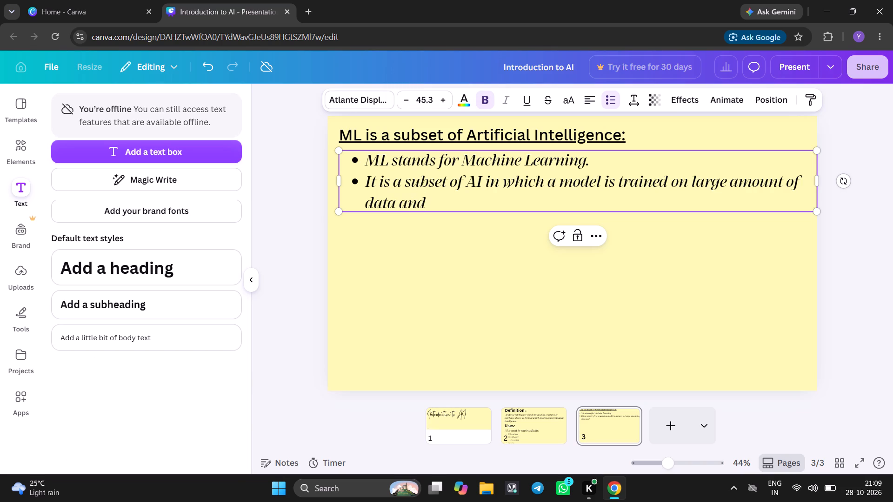
key(space)
text(model)
key(space)
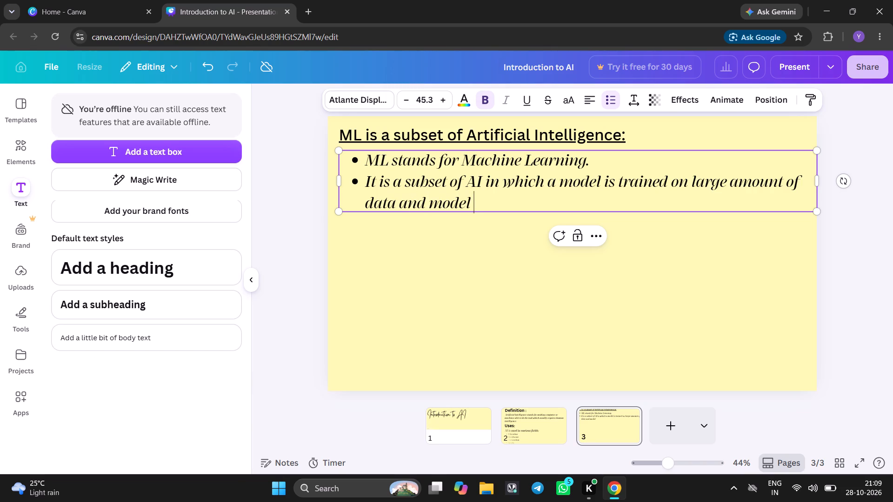
text(pre)
key(f)
key(BackSpace)
text(dicts the resul)
key(t)
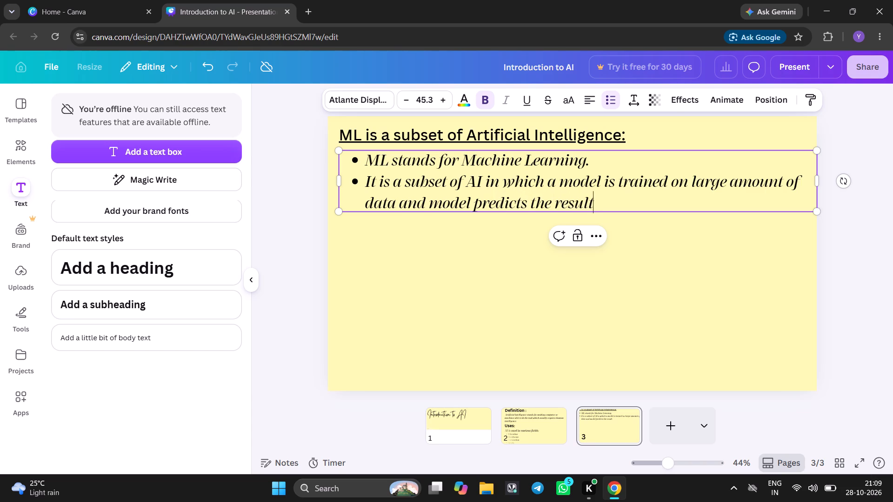
key(space)
text(without expli)
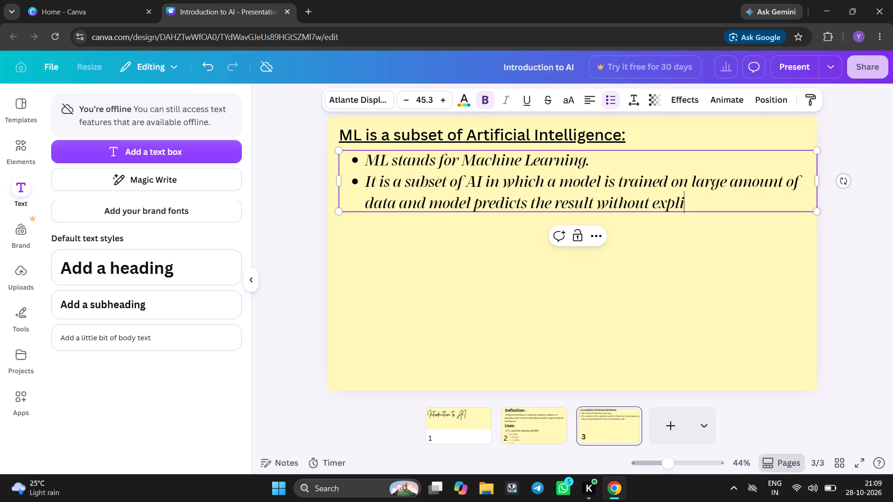
text(citly)
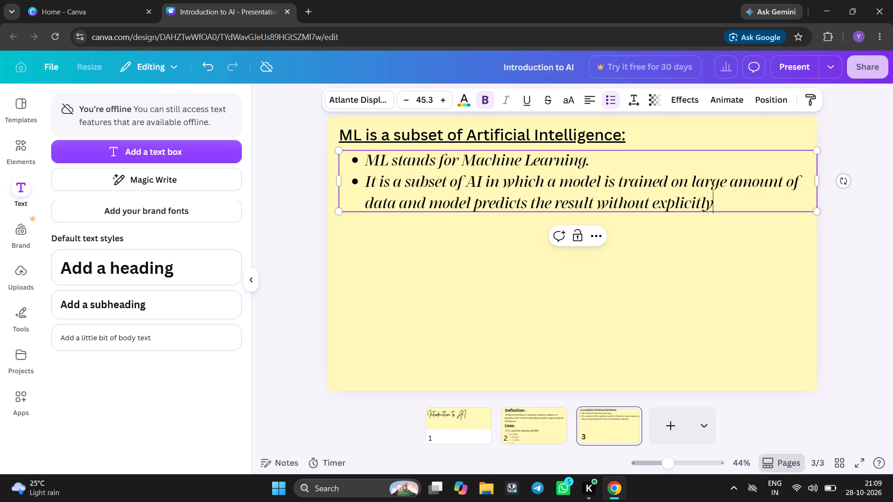
key(space)
key(b)
text(eing)
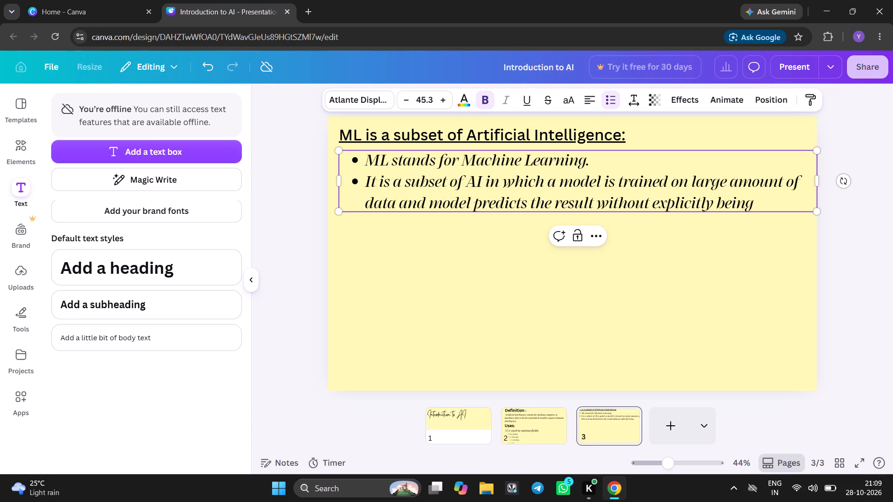
key(space)
text(programmed.)
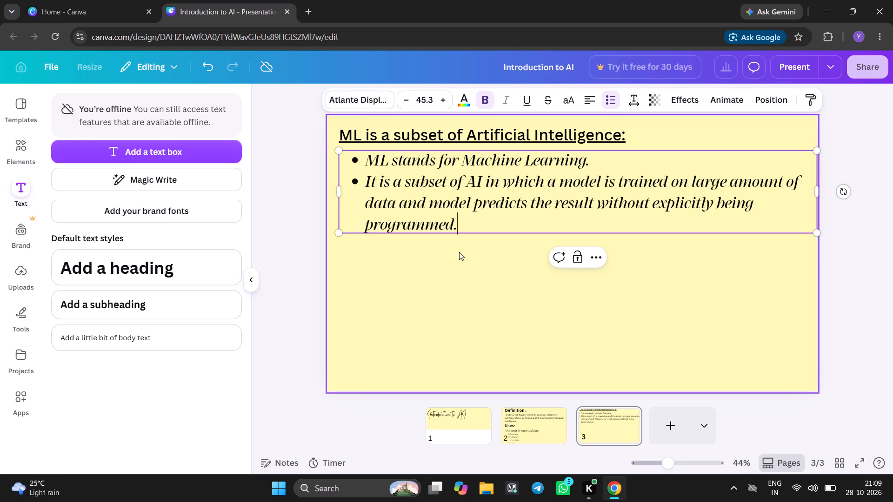
click(452, 280)
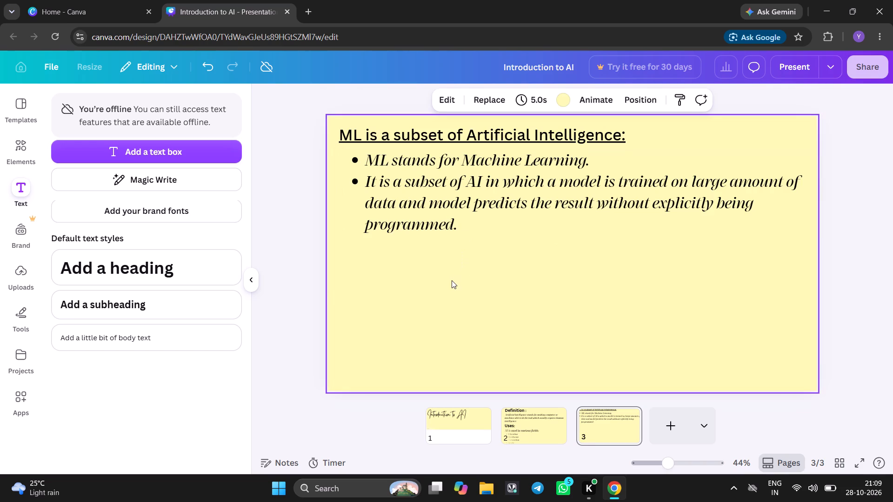